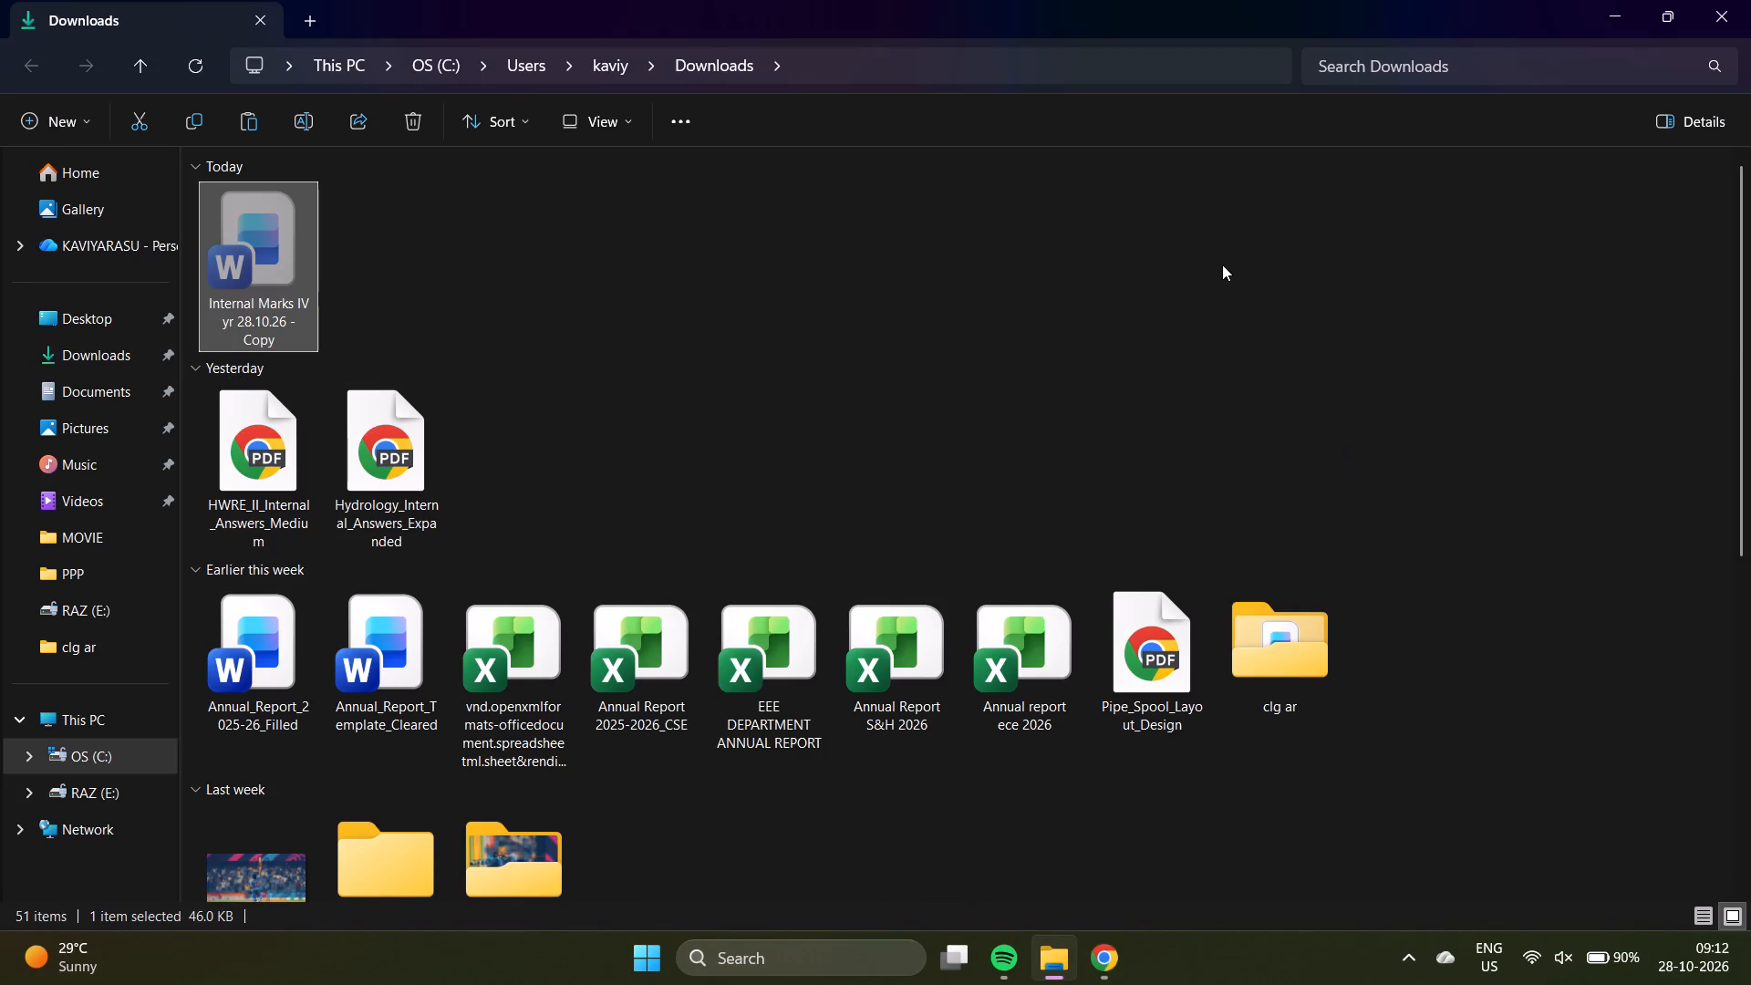
Open the RAZ (E:) drive and paste the cut Word document "Internal Marks IV yr 28.10.26 - Copy" from Downloads into its root.
left_click(47, 806)
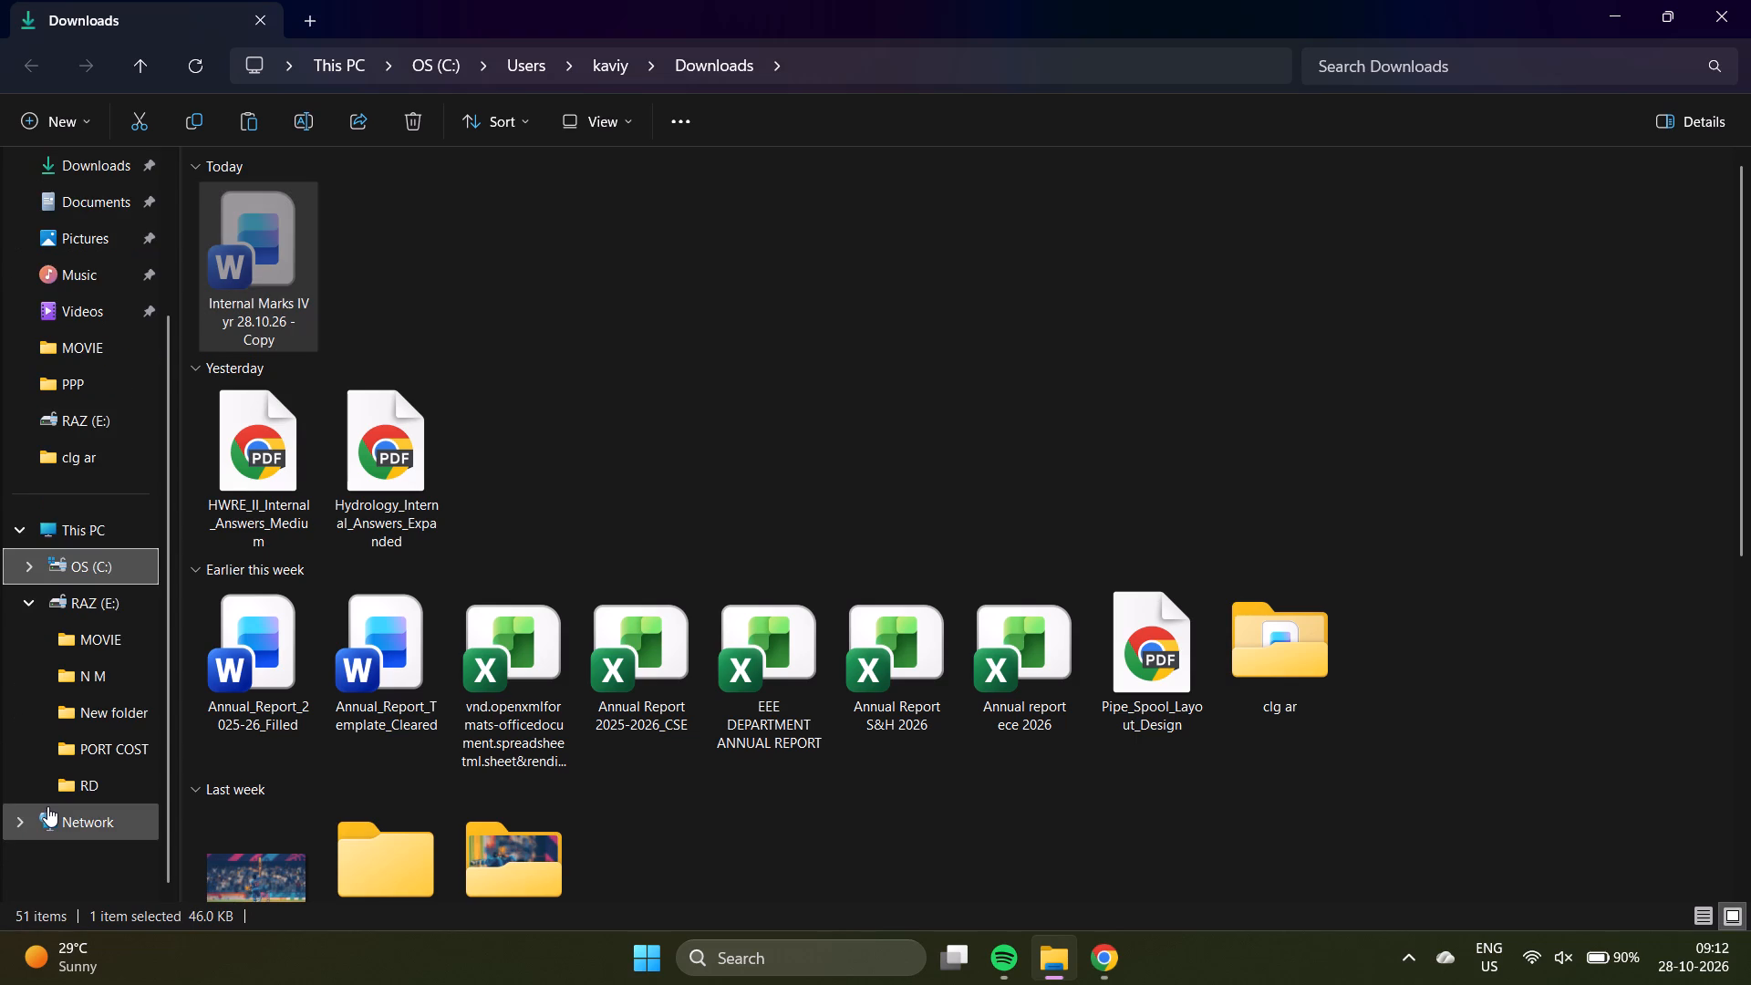
left_click(52, 788)
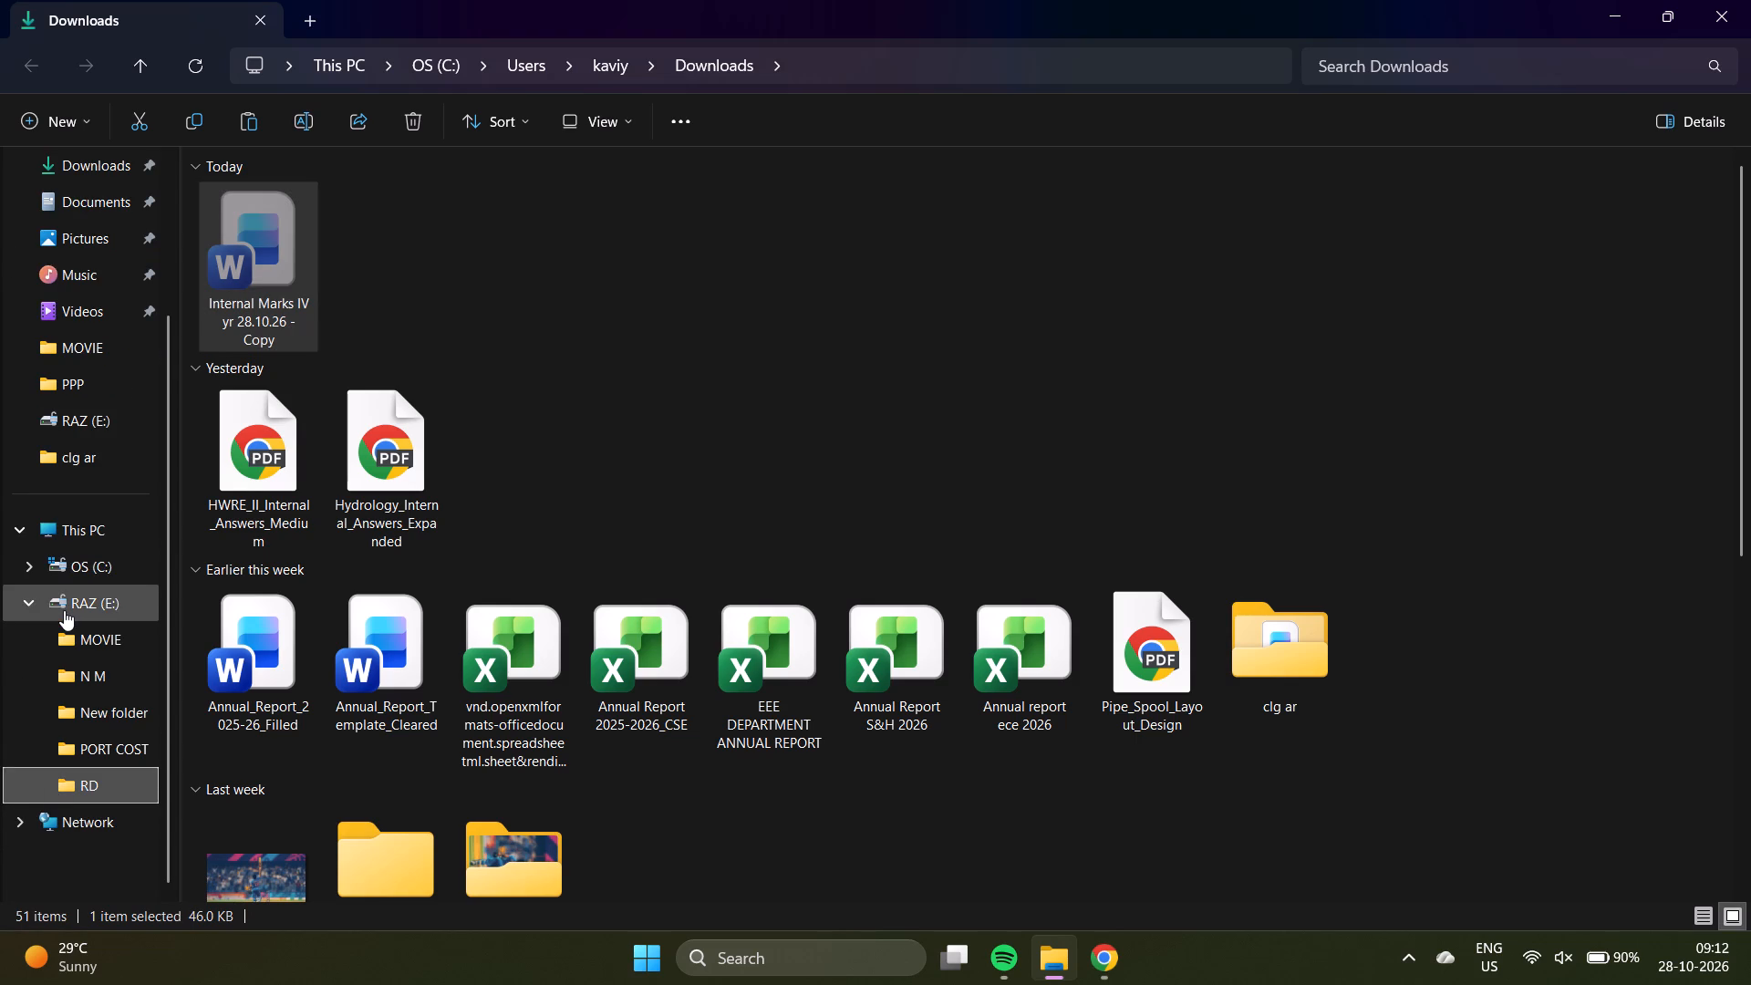
left_click(64, 610)
double_click(64, 610)
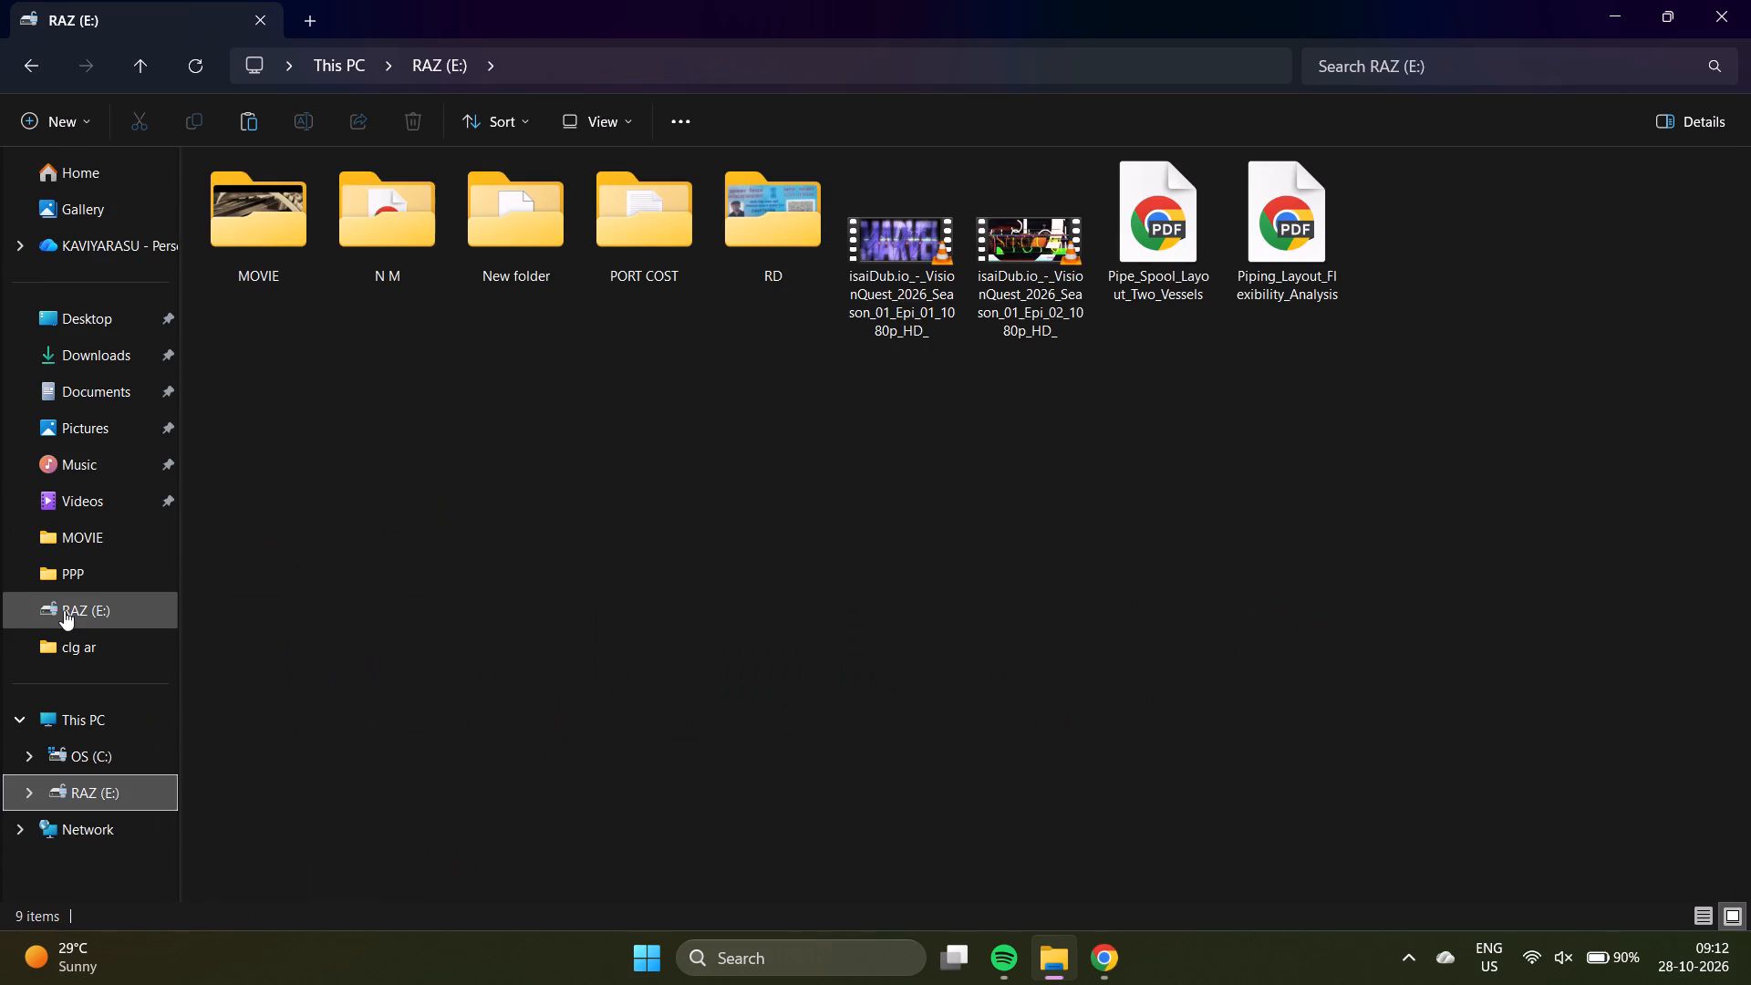
double_click(557, 611)
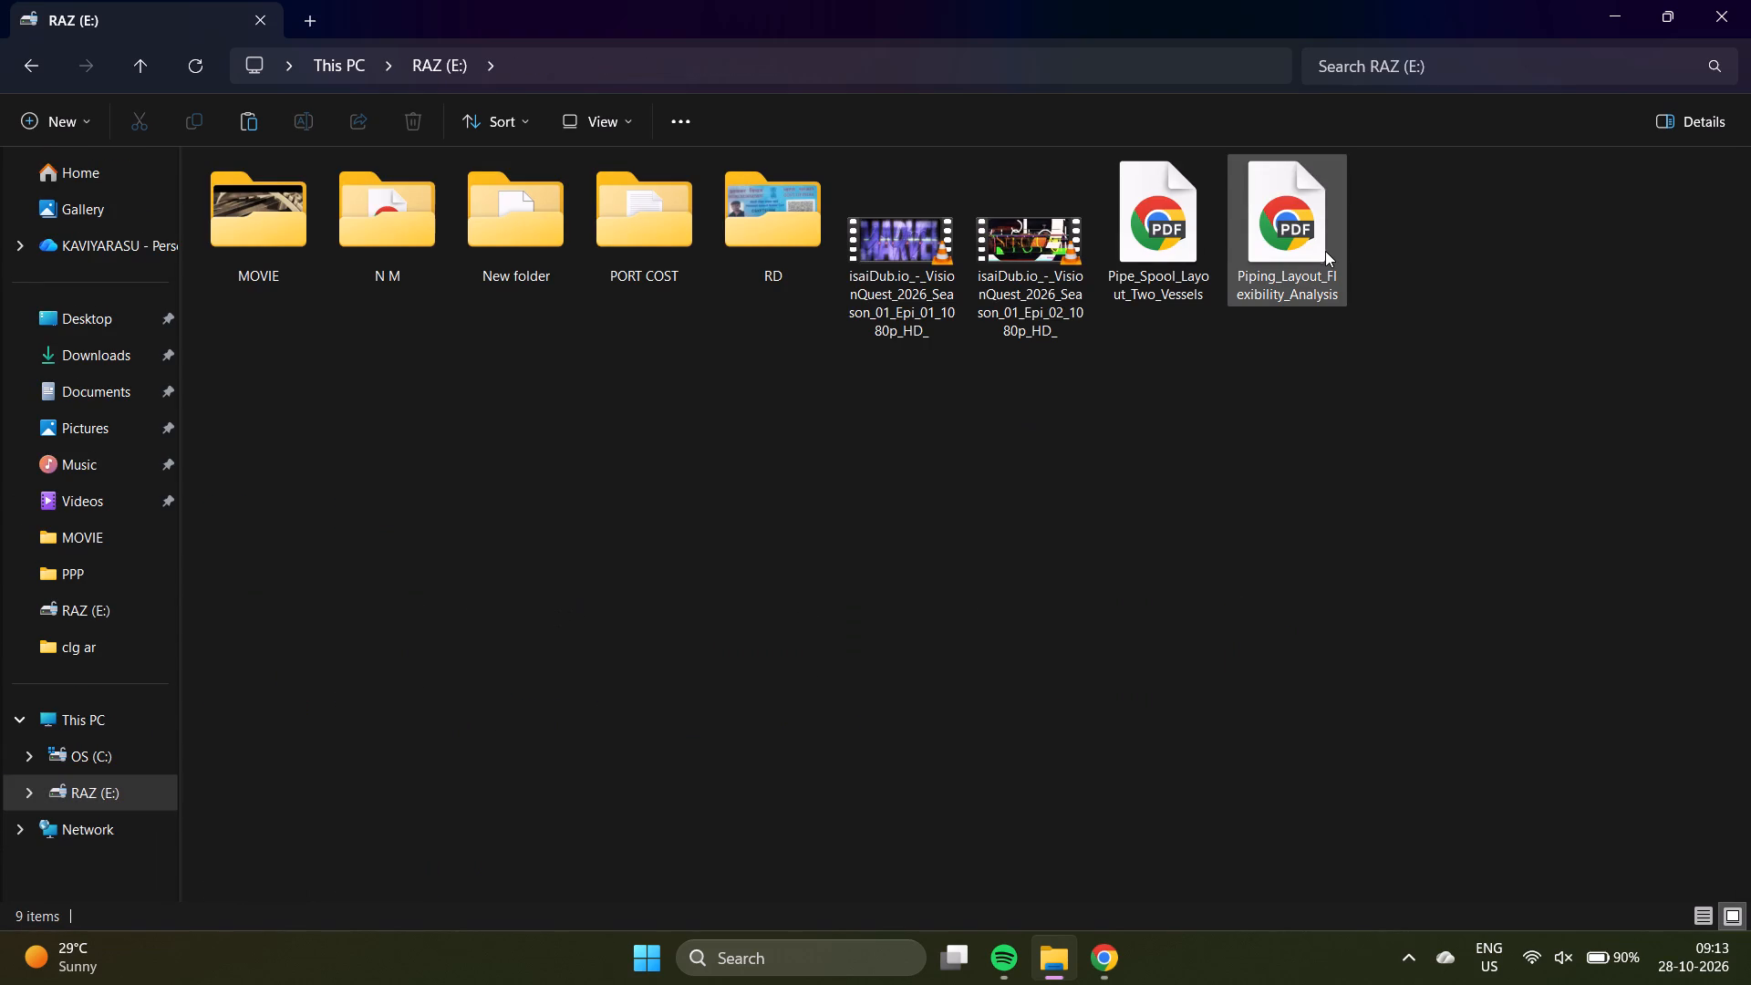
left_click_drag(1525, 260, 1277, 244)
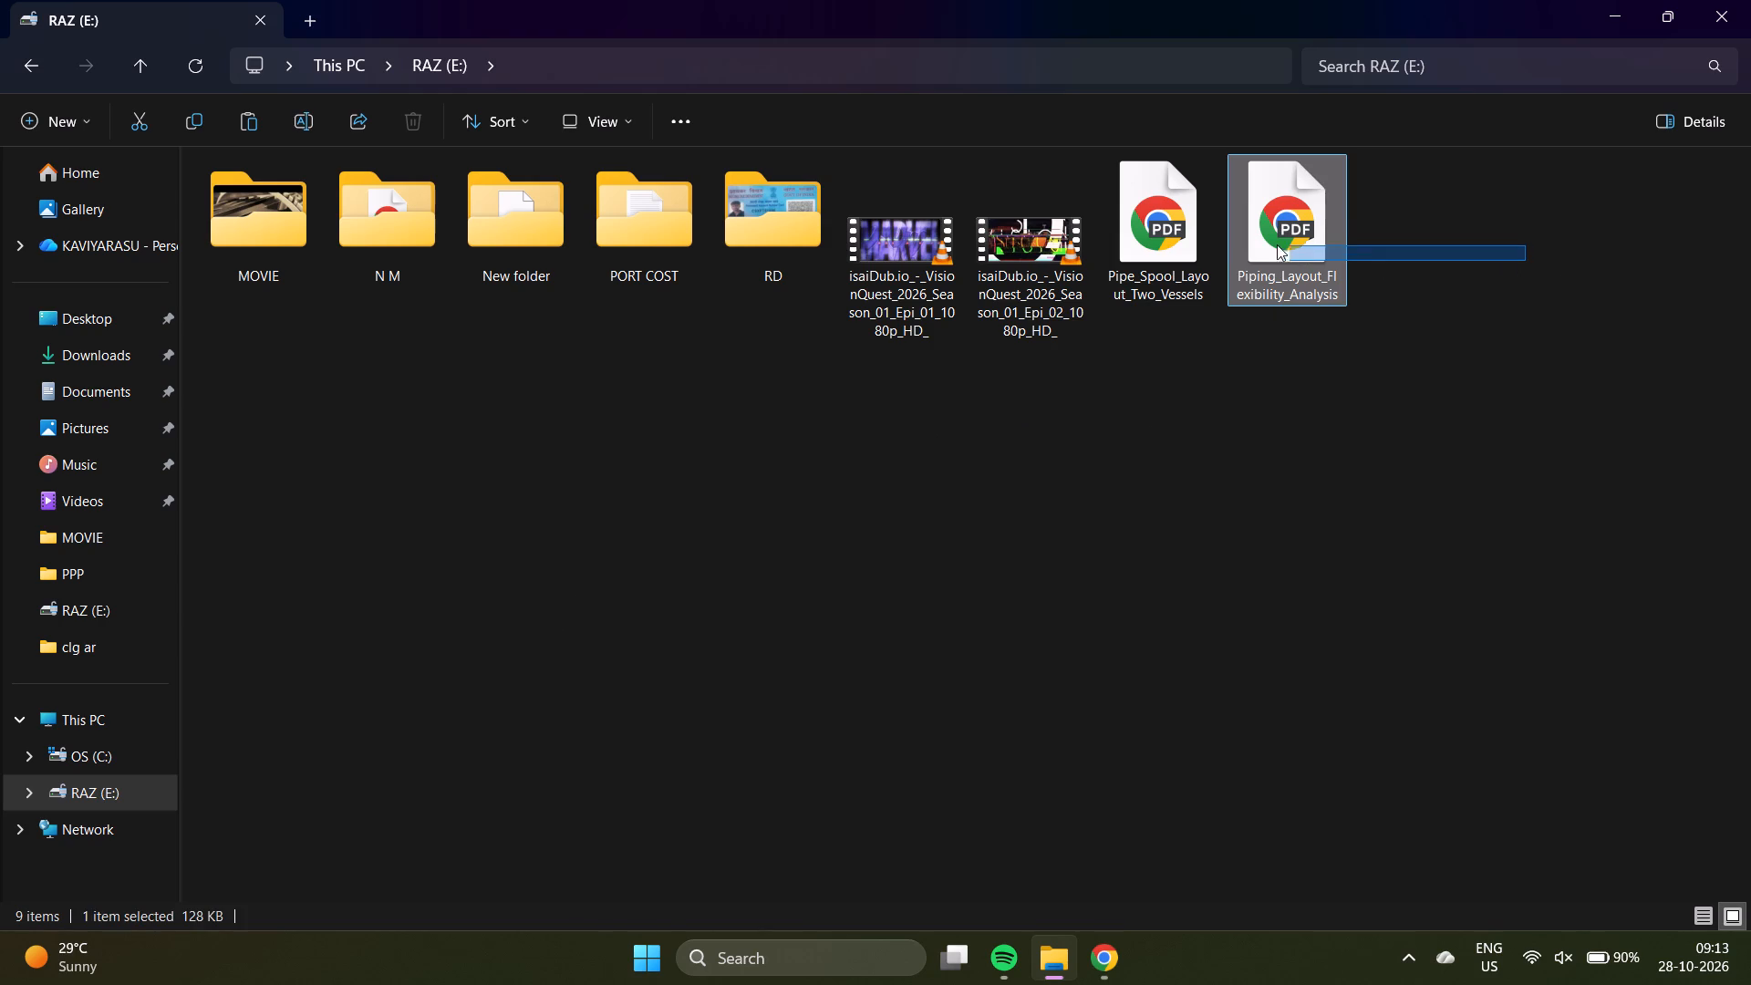
left_click_drag(1277, 244, 1372, 439)
double_click(1372, 439)
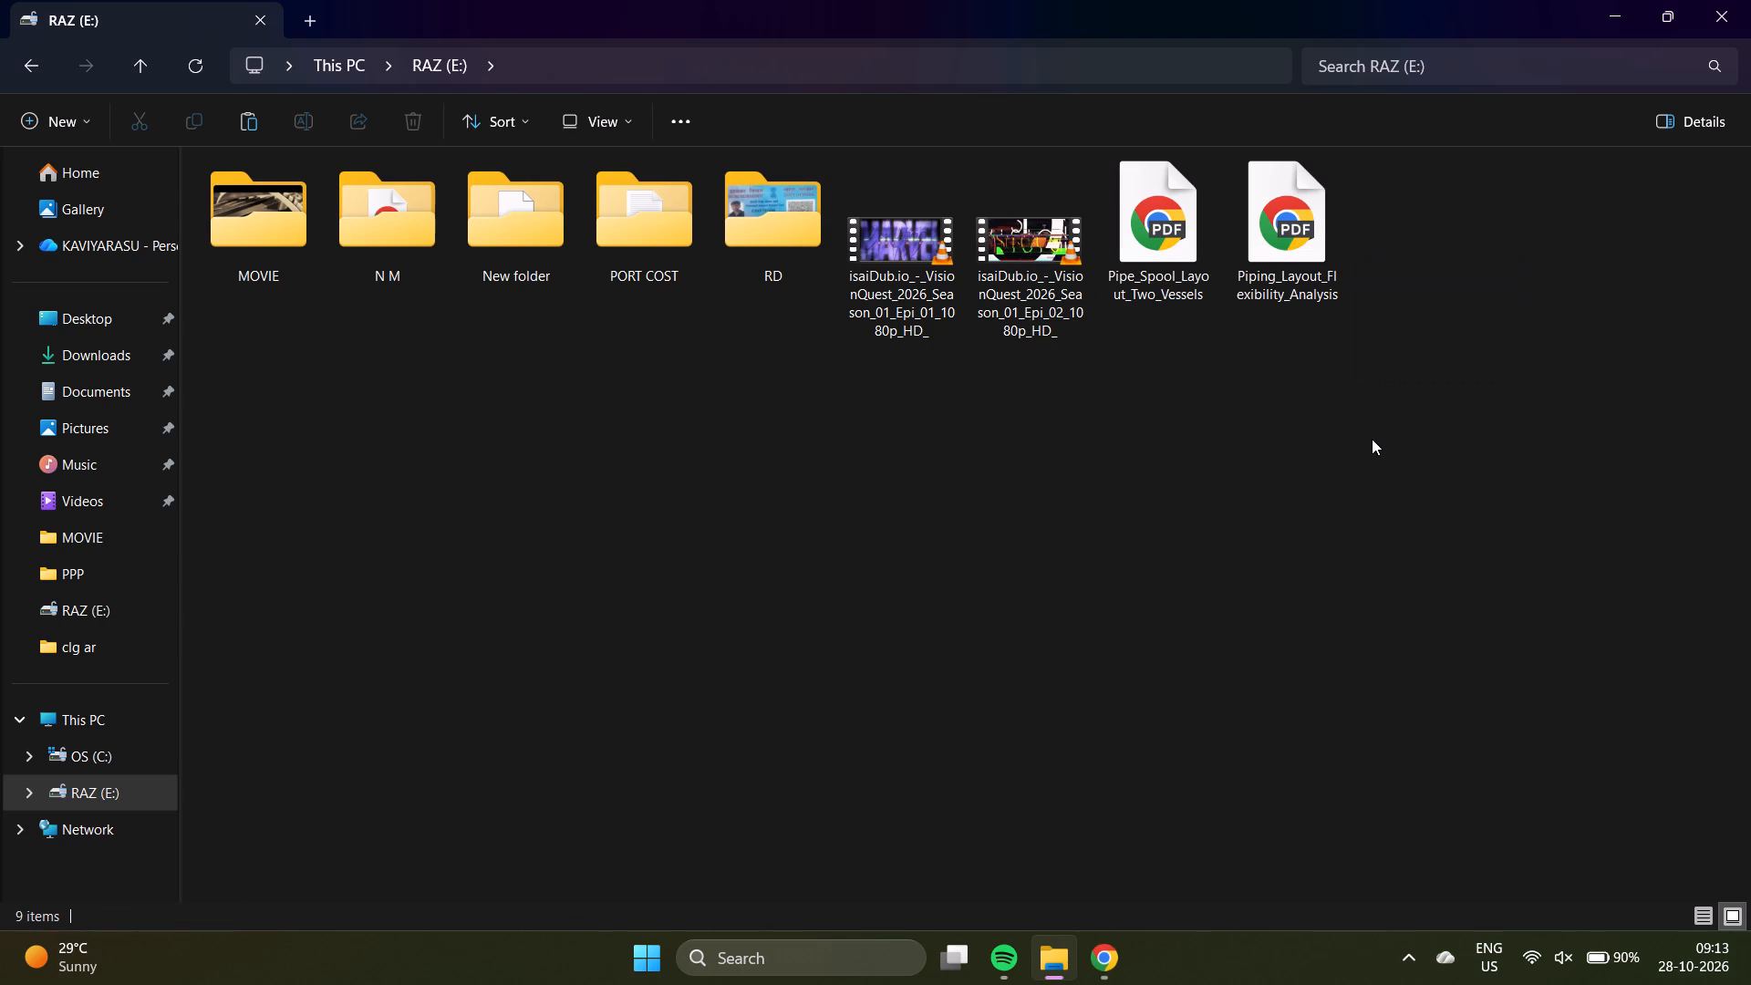
key("ctrl+v")
left_click(1344, 476)
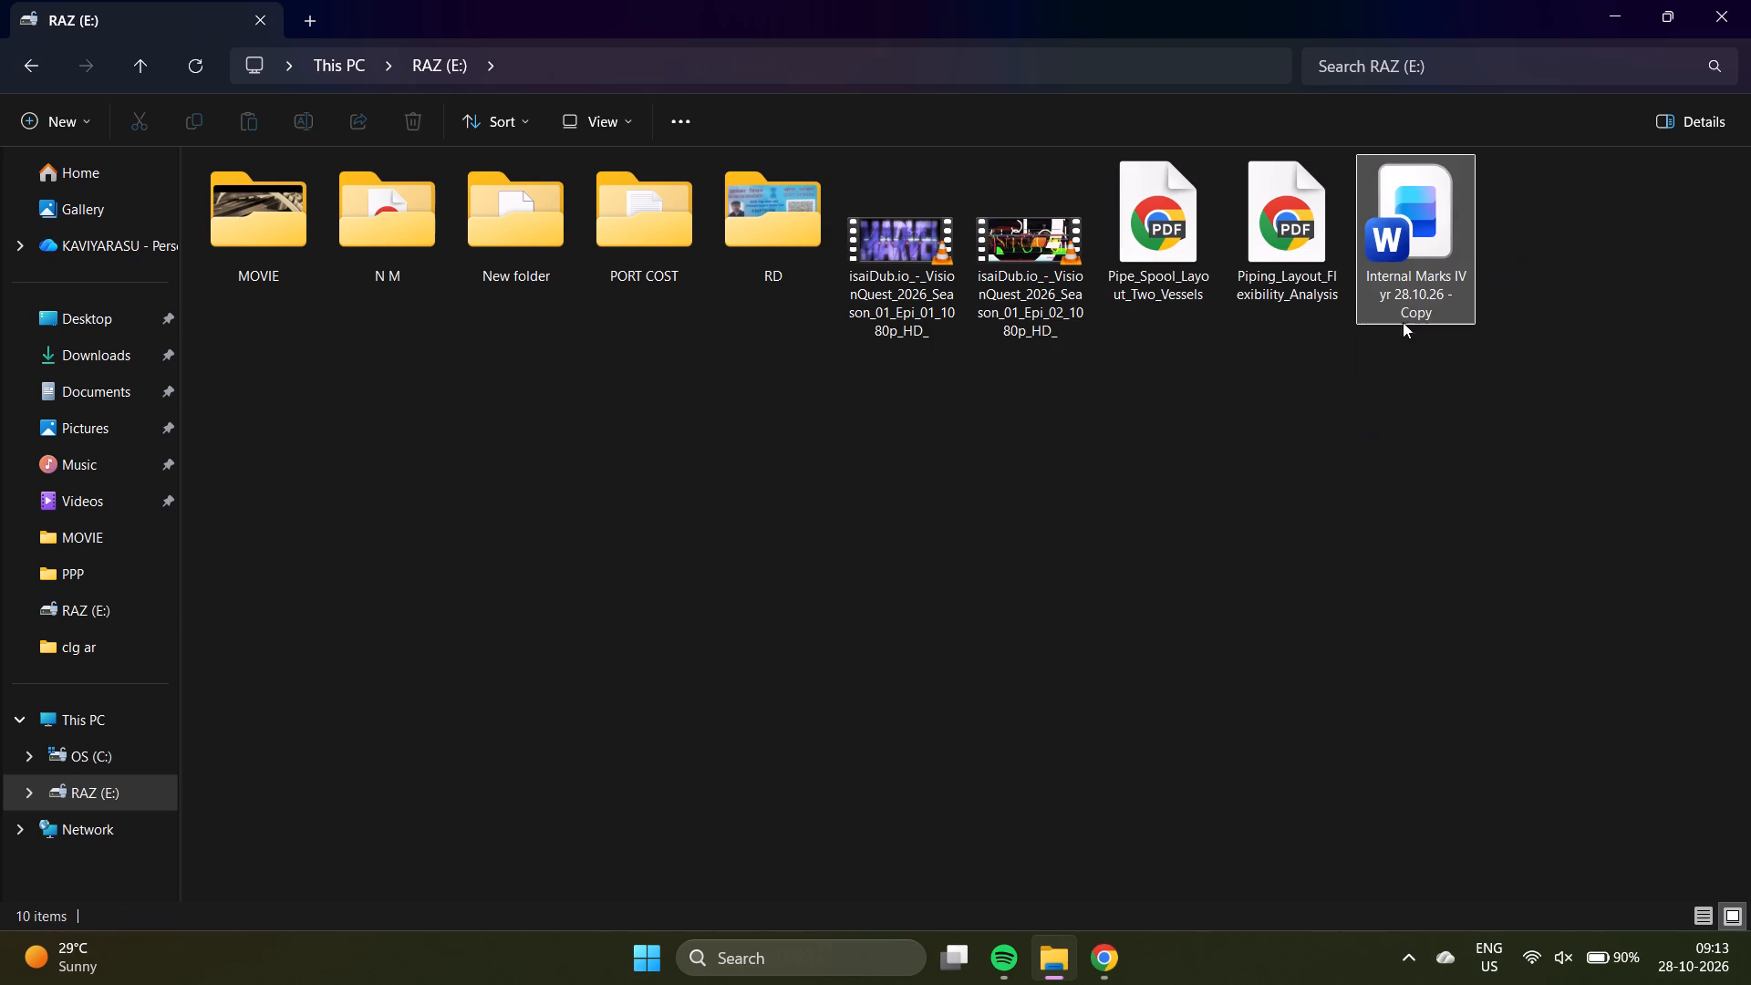
Open the Word document "Internal Marks IV yr 28.10.26 - Copy" and enable editing.
double_click(1406, 284)
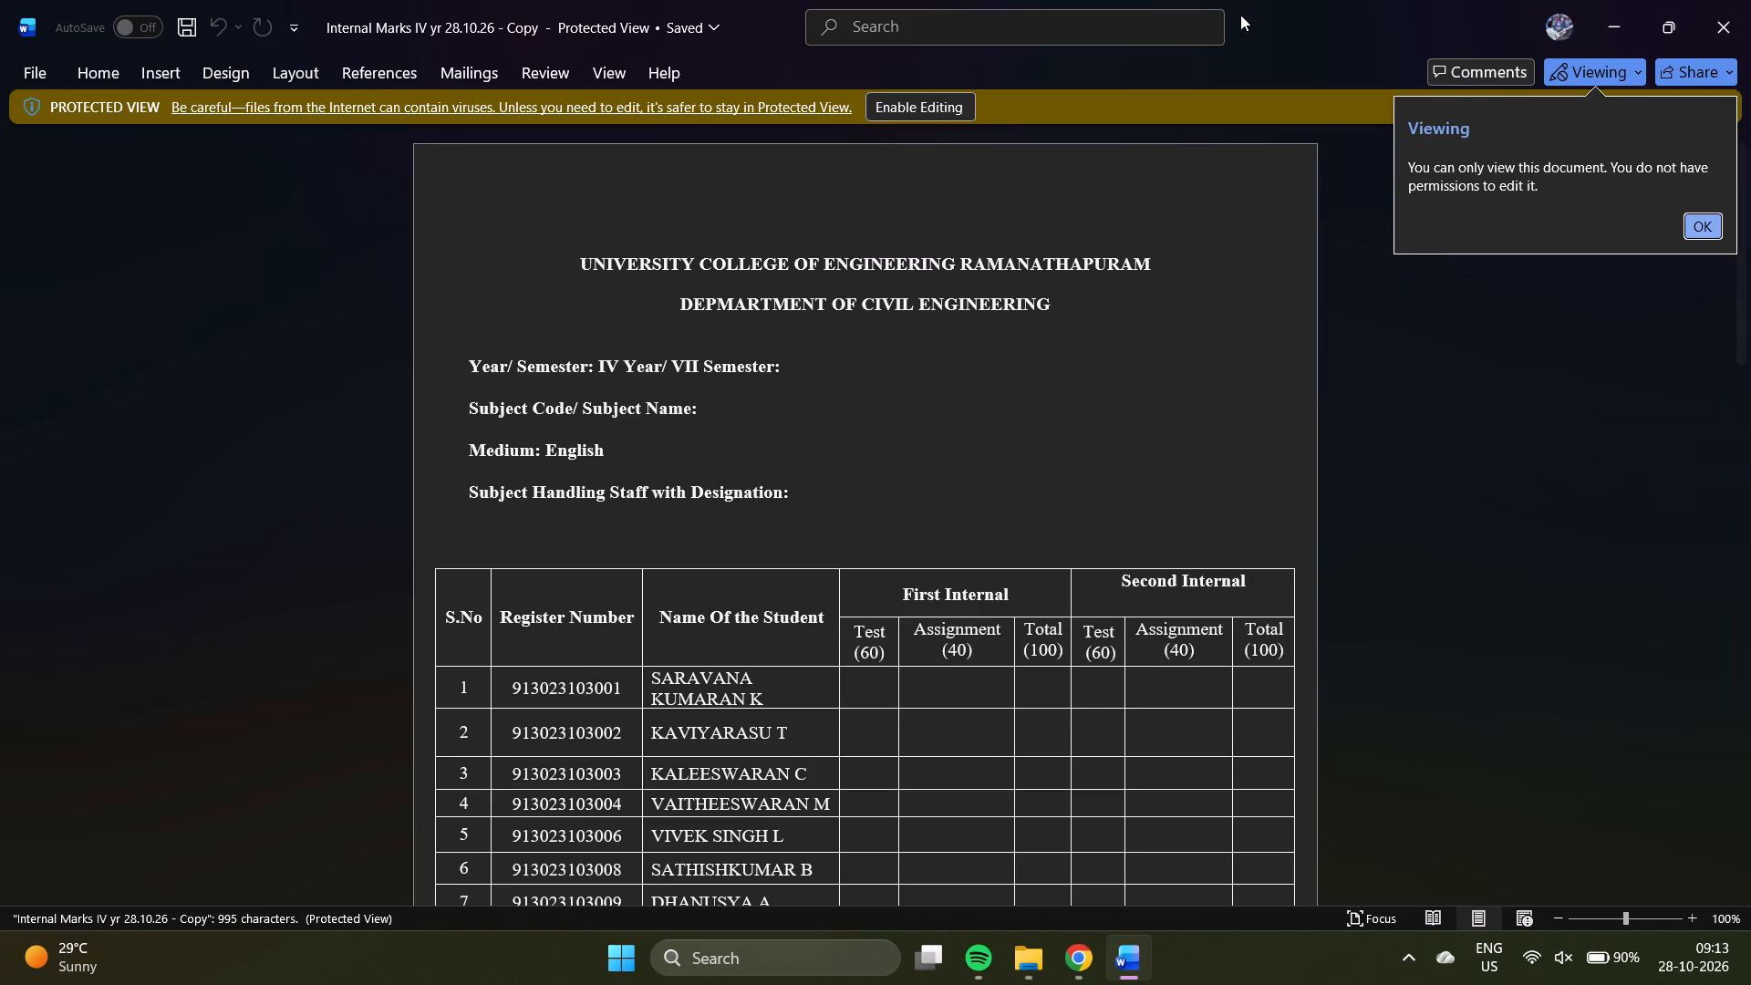
left_click(958, 98)
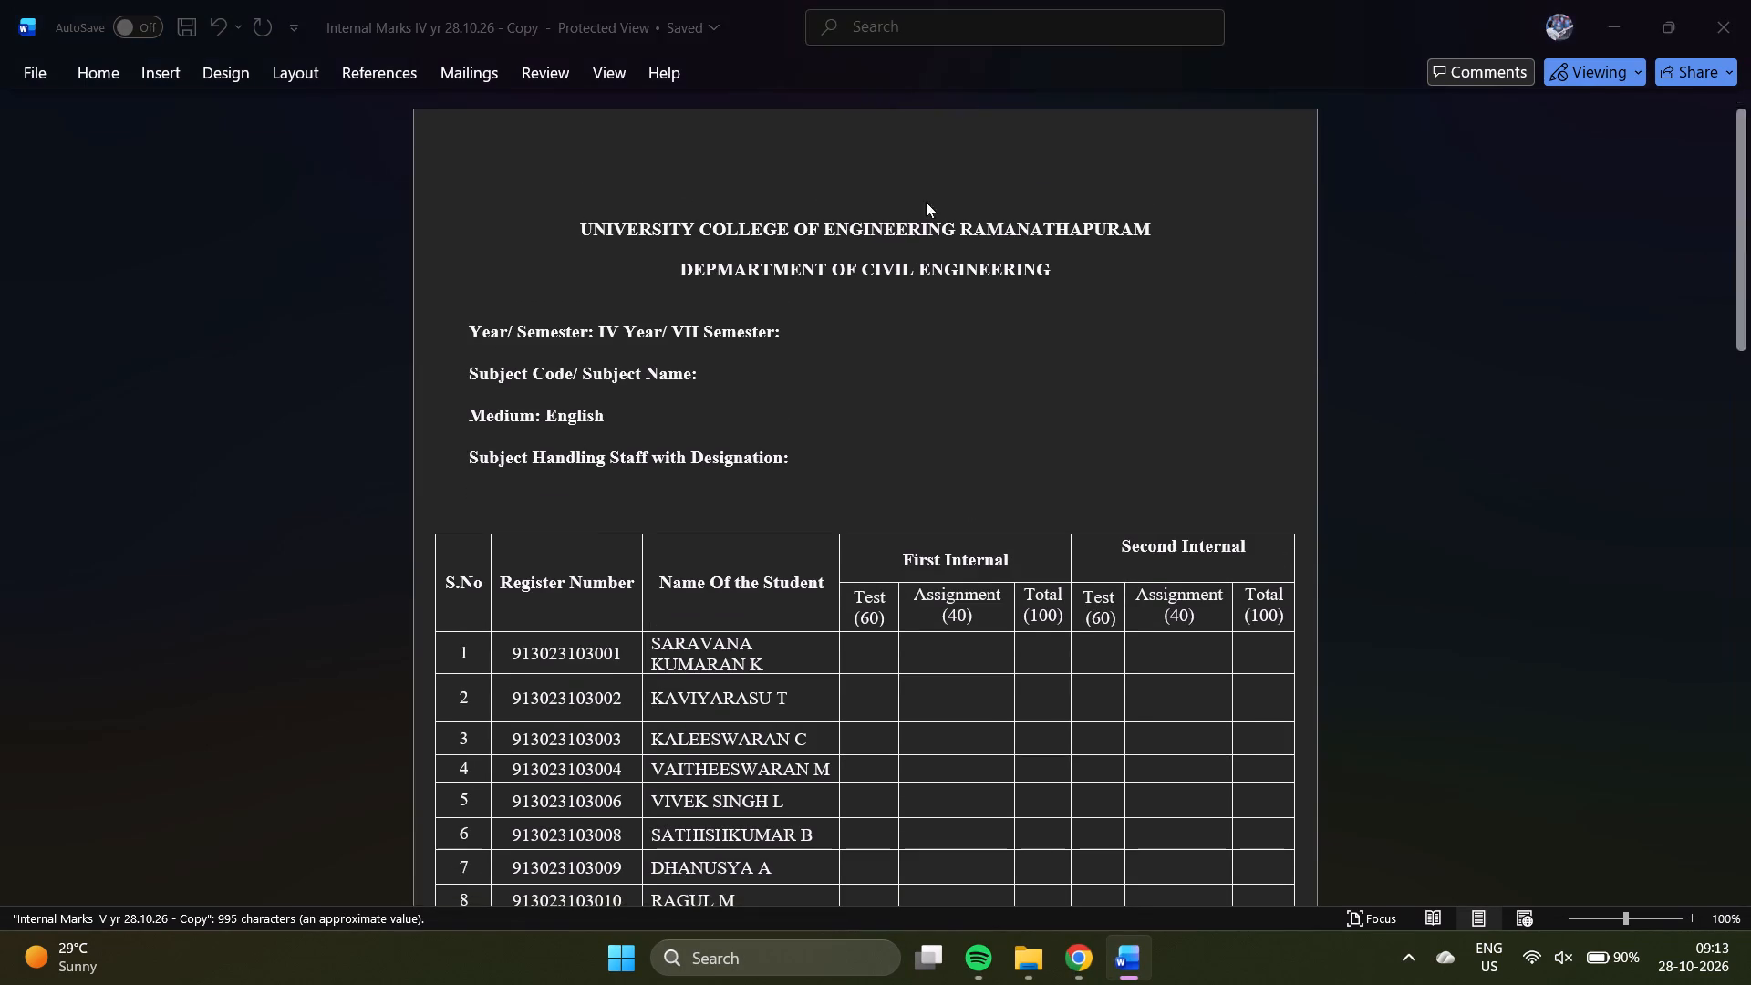
Fill in the Subject Code/ Subject Name line on the English-medium page with "AI3404 – HYDROLOGY & WATER RESOURCES ENGINEERING".
scroll(978, 334, "down", 1)
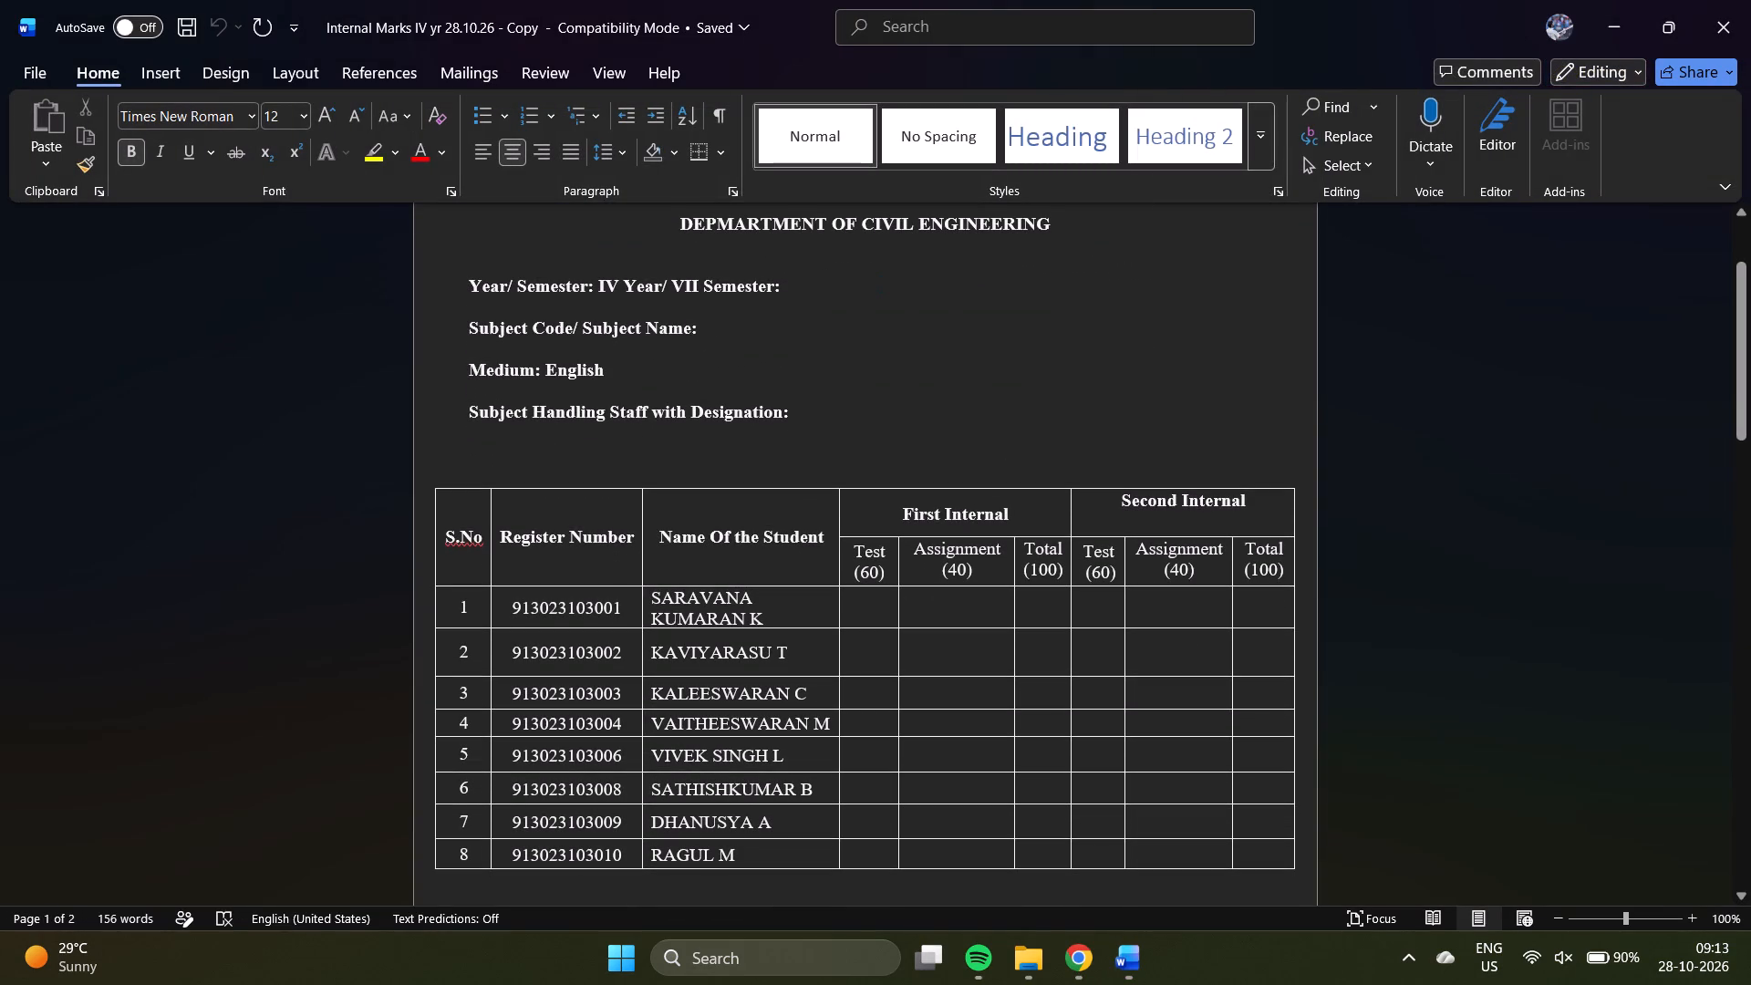
left_click(765, 345)
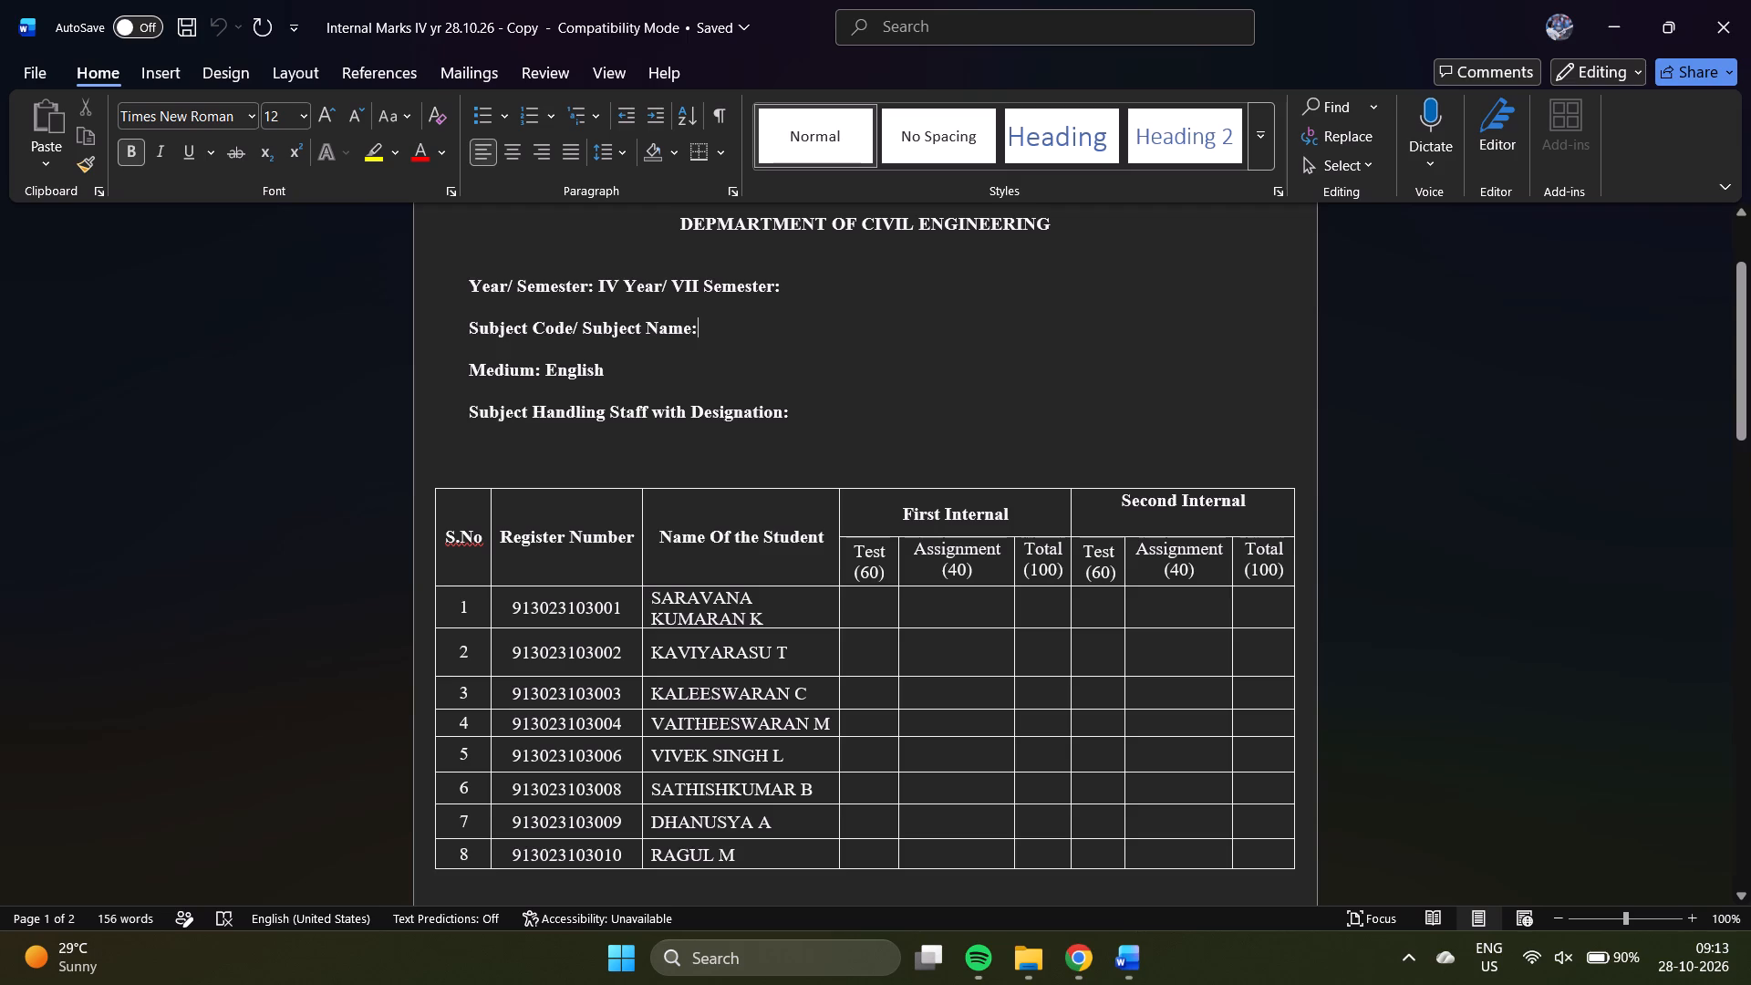
key("space")
type("AI")
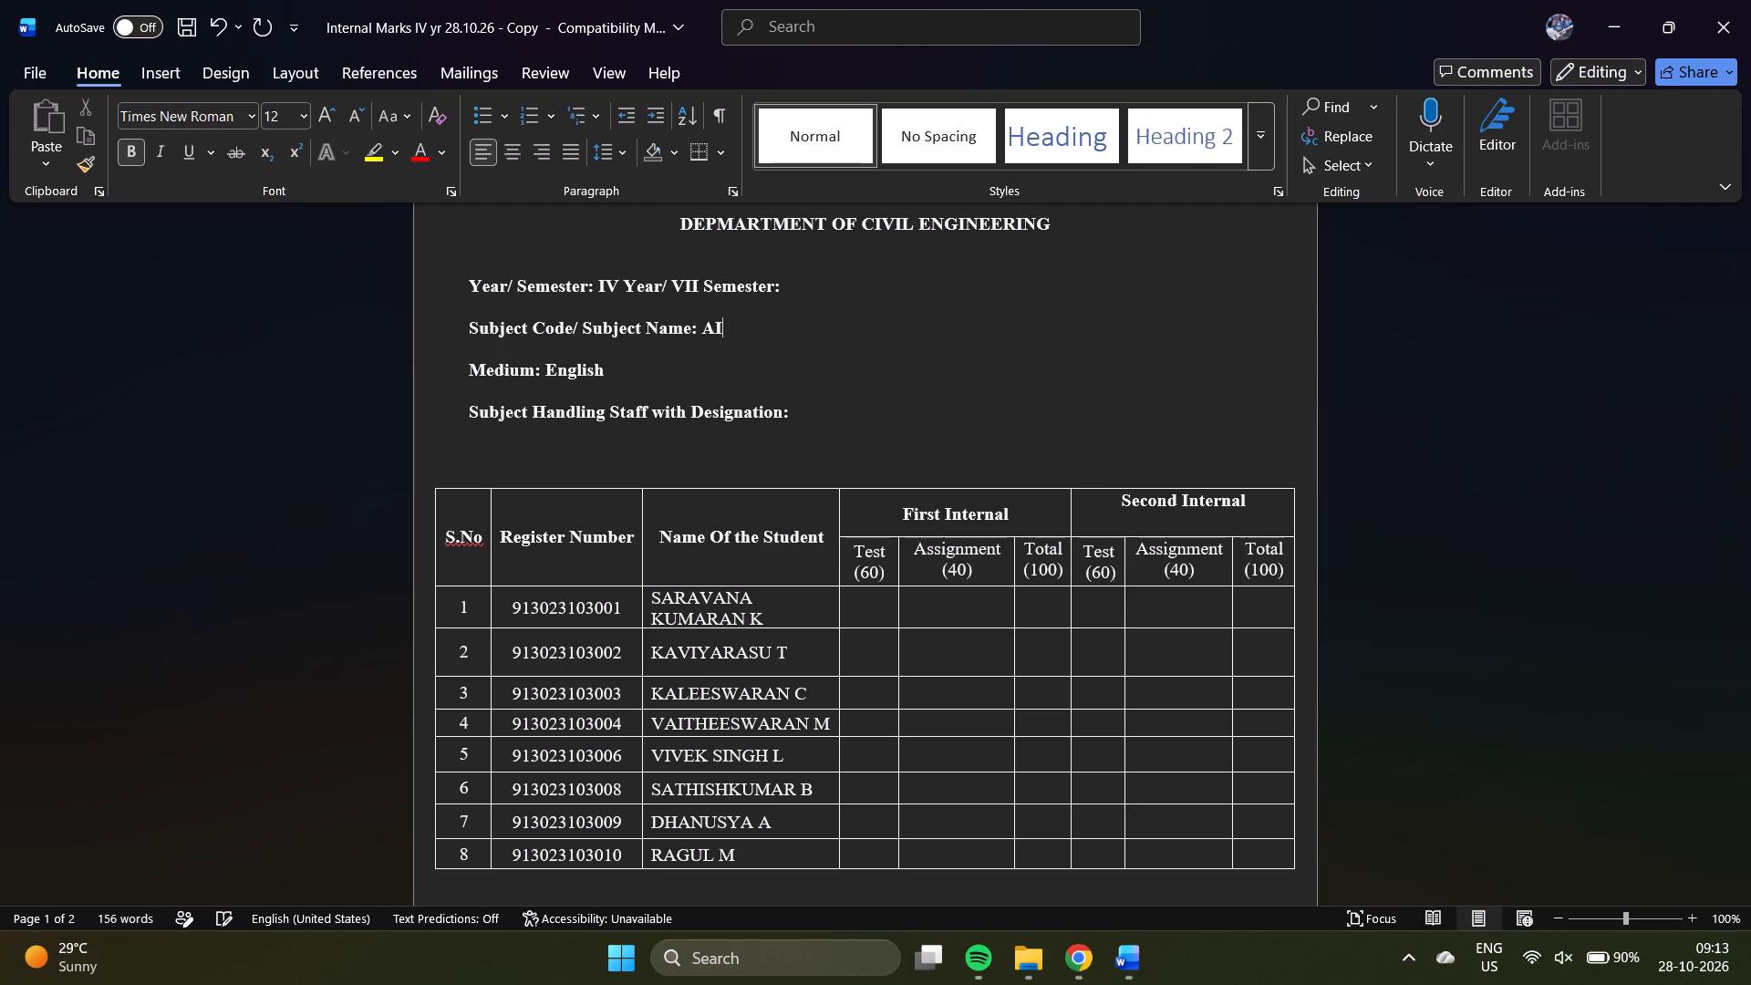
key("3")
type("404")
key("space")
type("-")
key("space")
type("HY")
type("DROLOG")
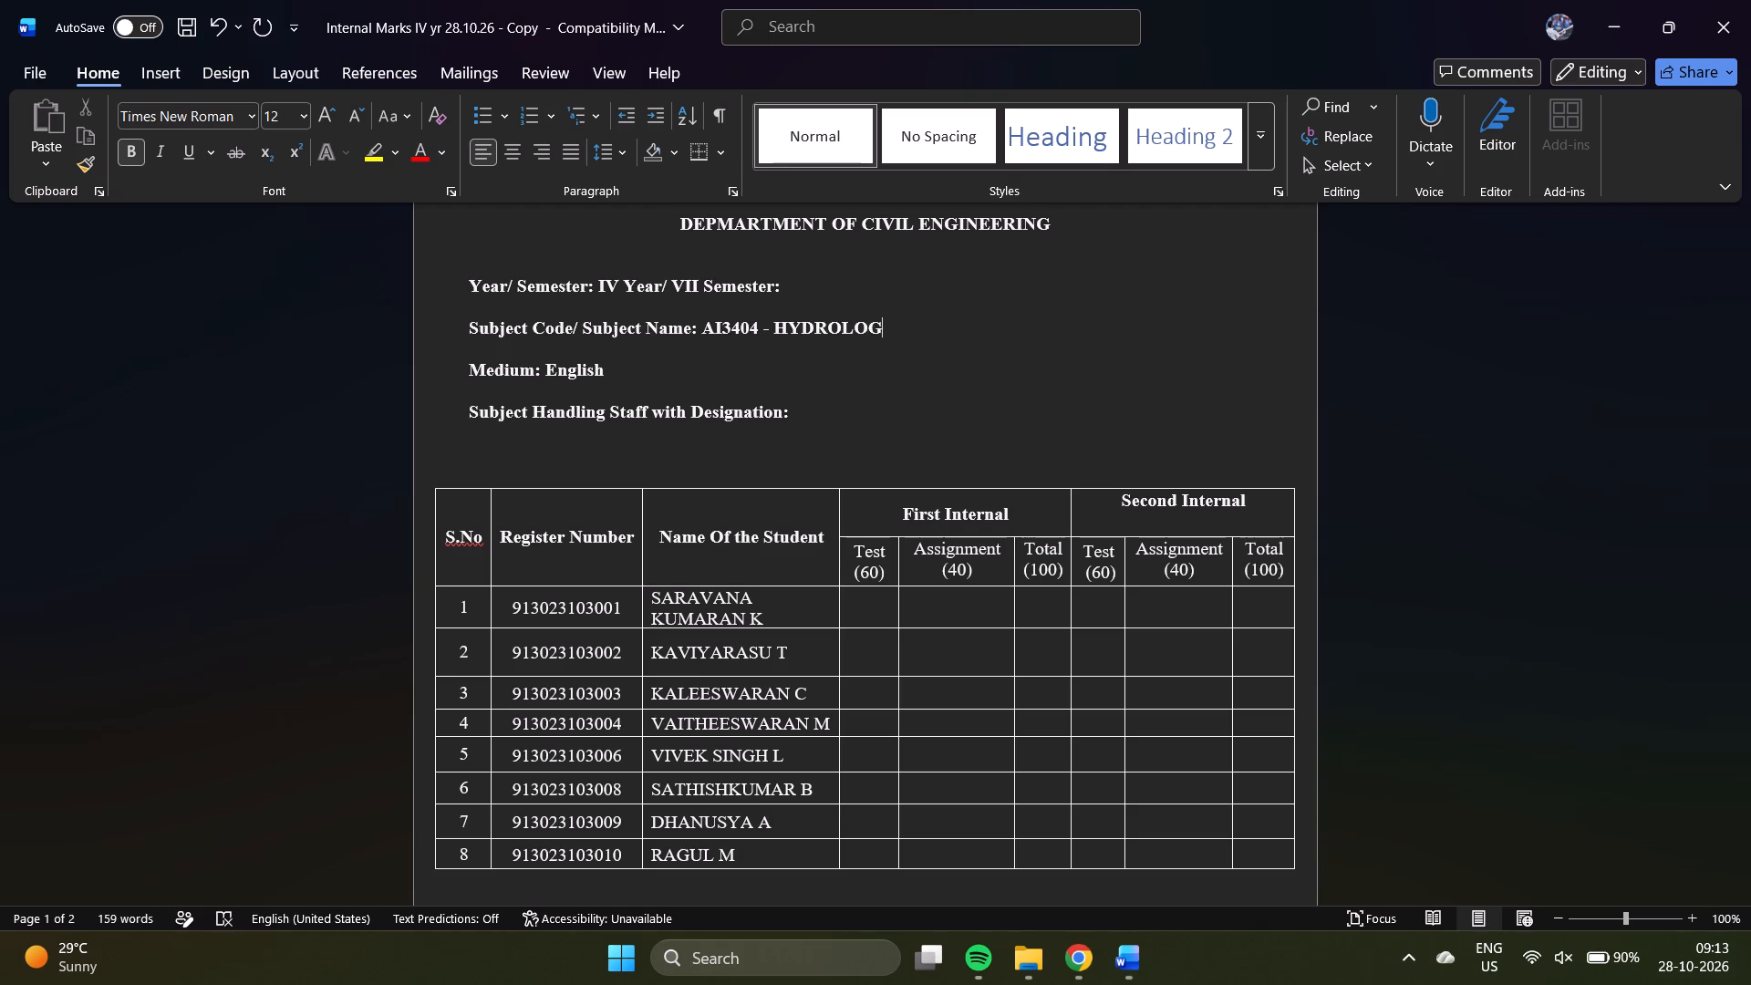
type("Y")
key("space")
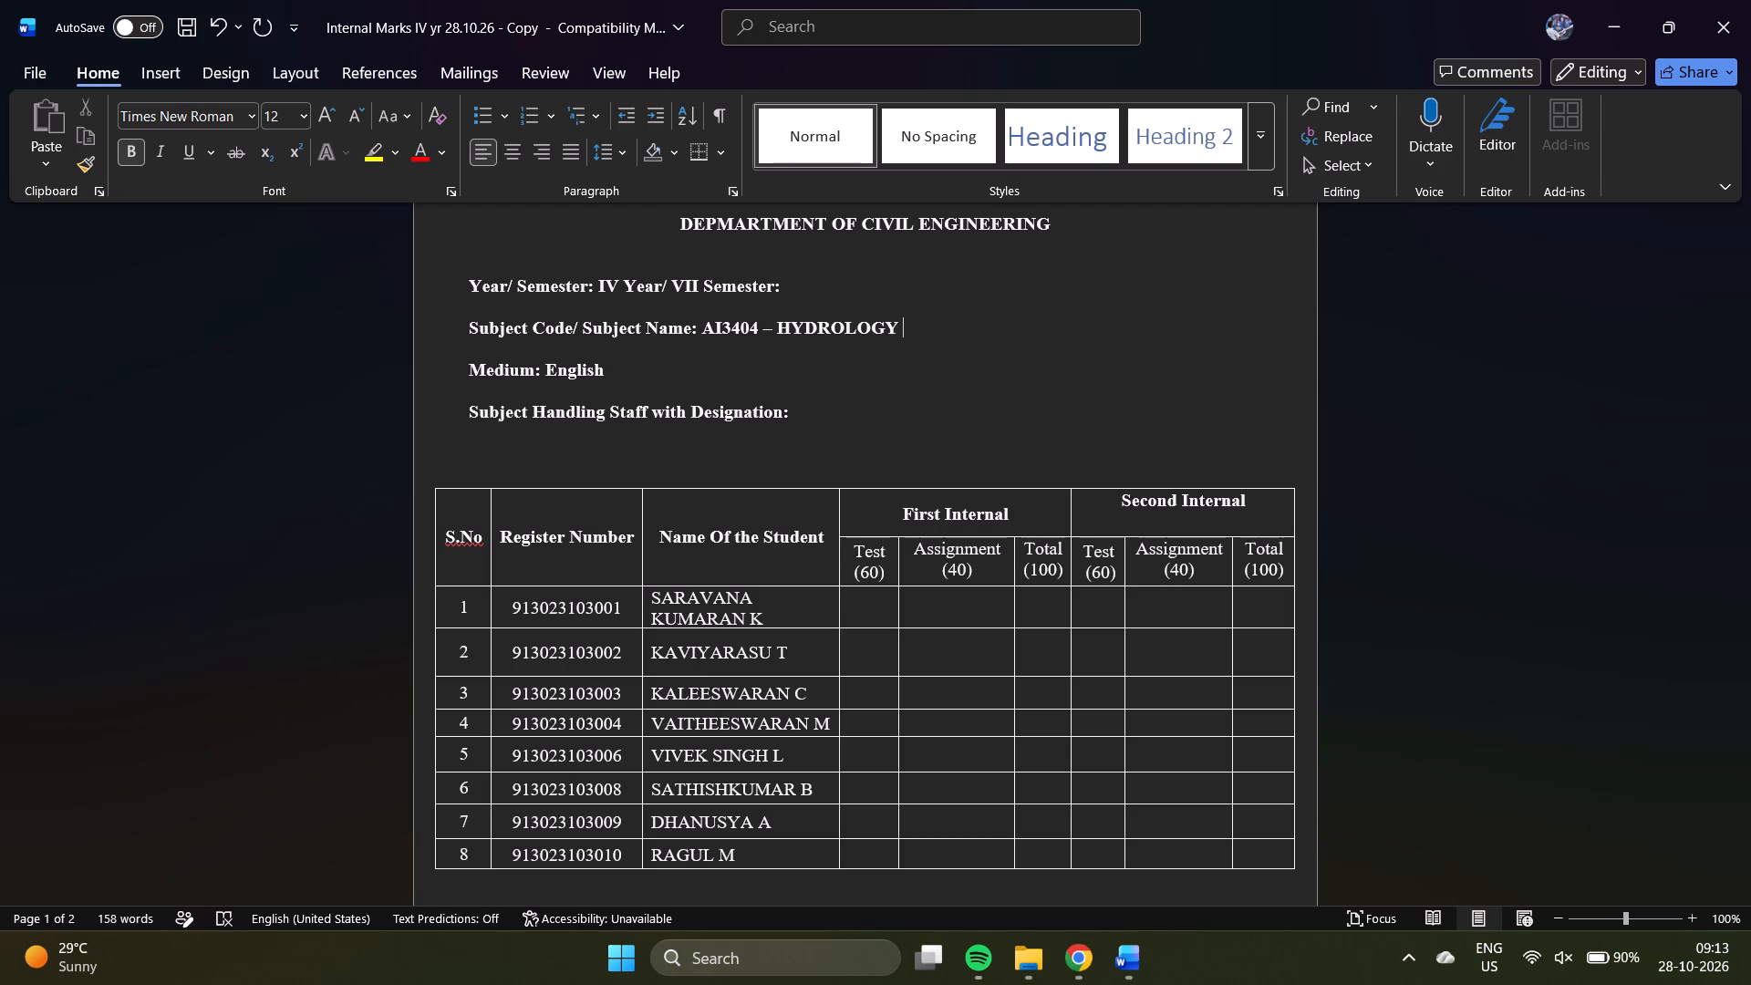
type("& WATER")
key("space")
type("RESOURCES")
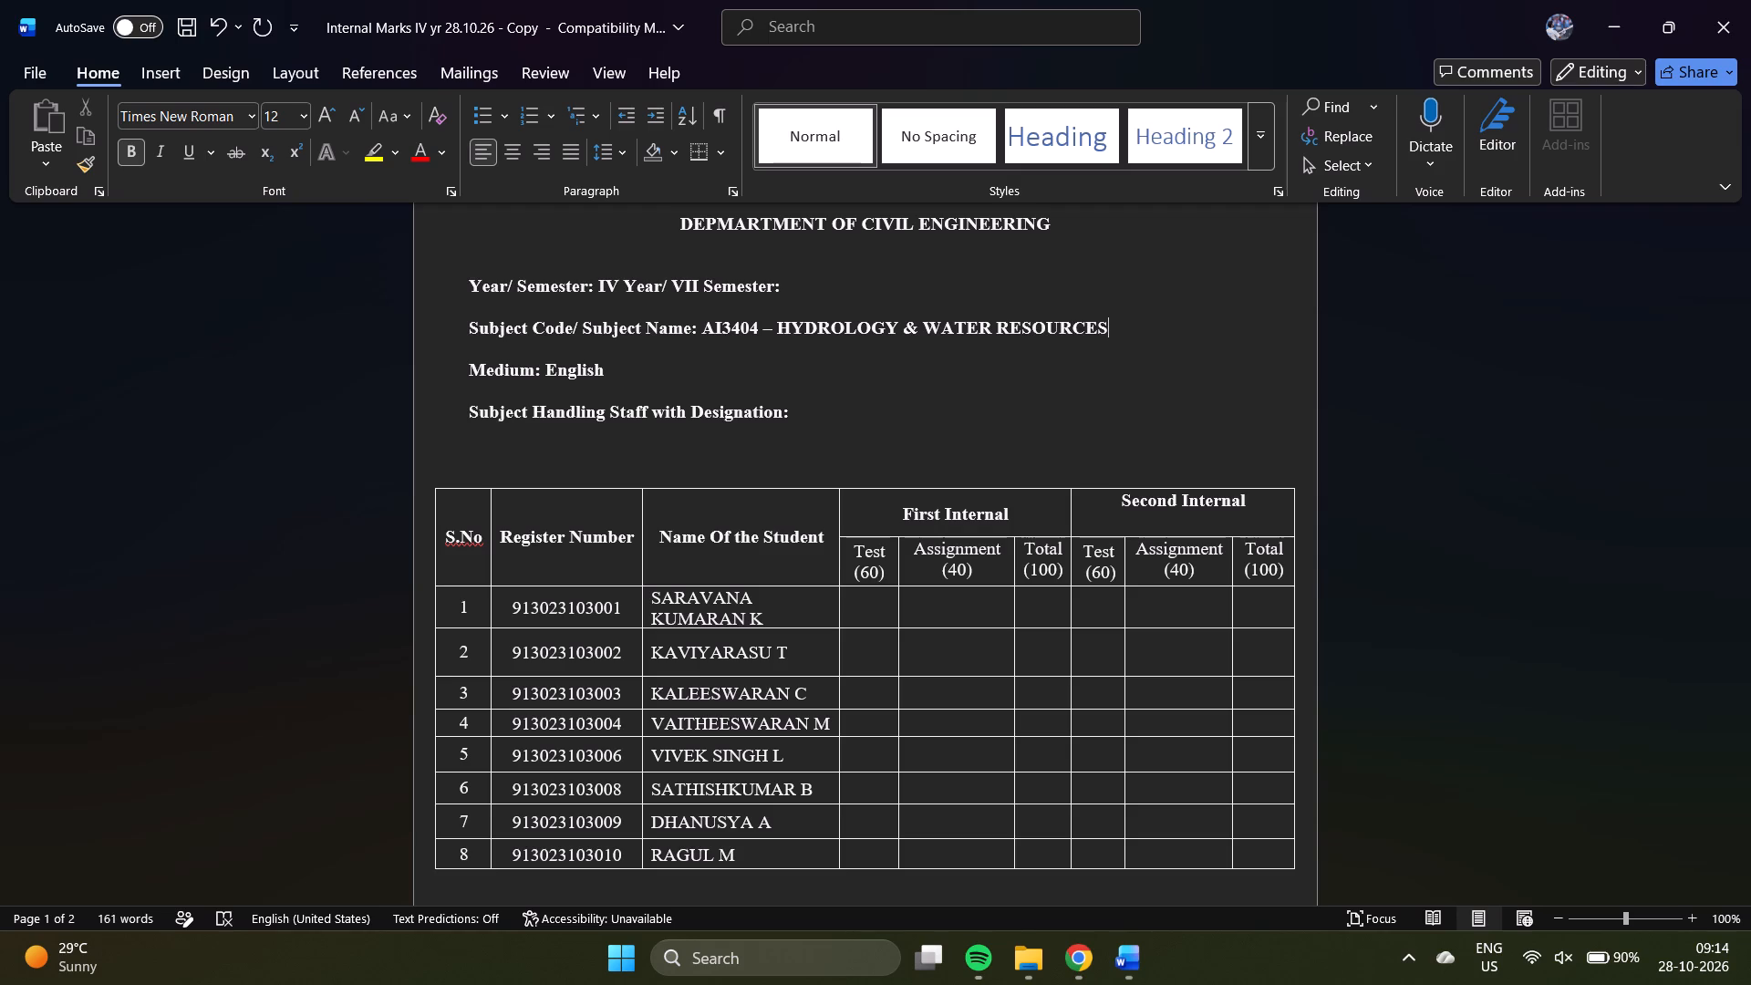
key("space")
type("ENGINEERING")
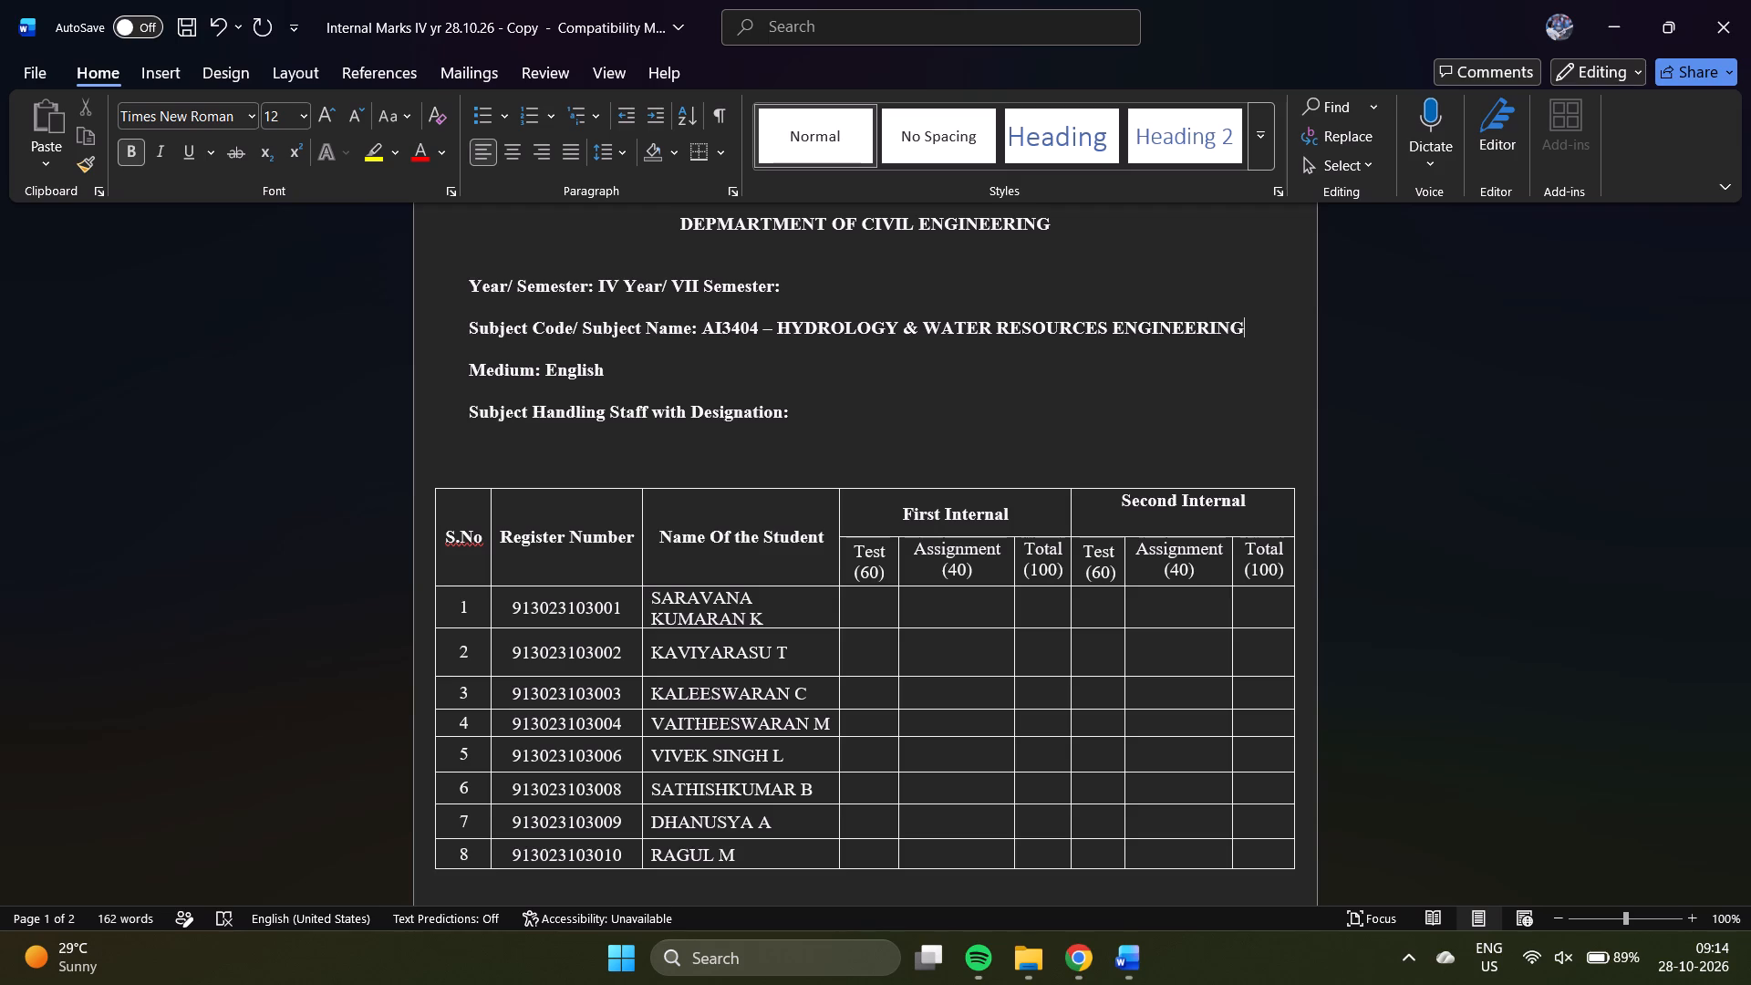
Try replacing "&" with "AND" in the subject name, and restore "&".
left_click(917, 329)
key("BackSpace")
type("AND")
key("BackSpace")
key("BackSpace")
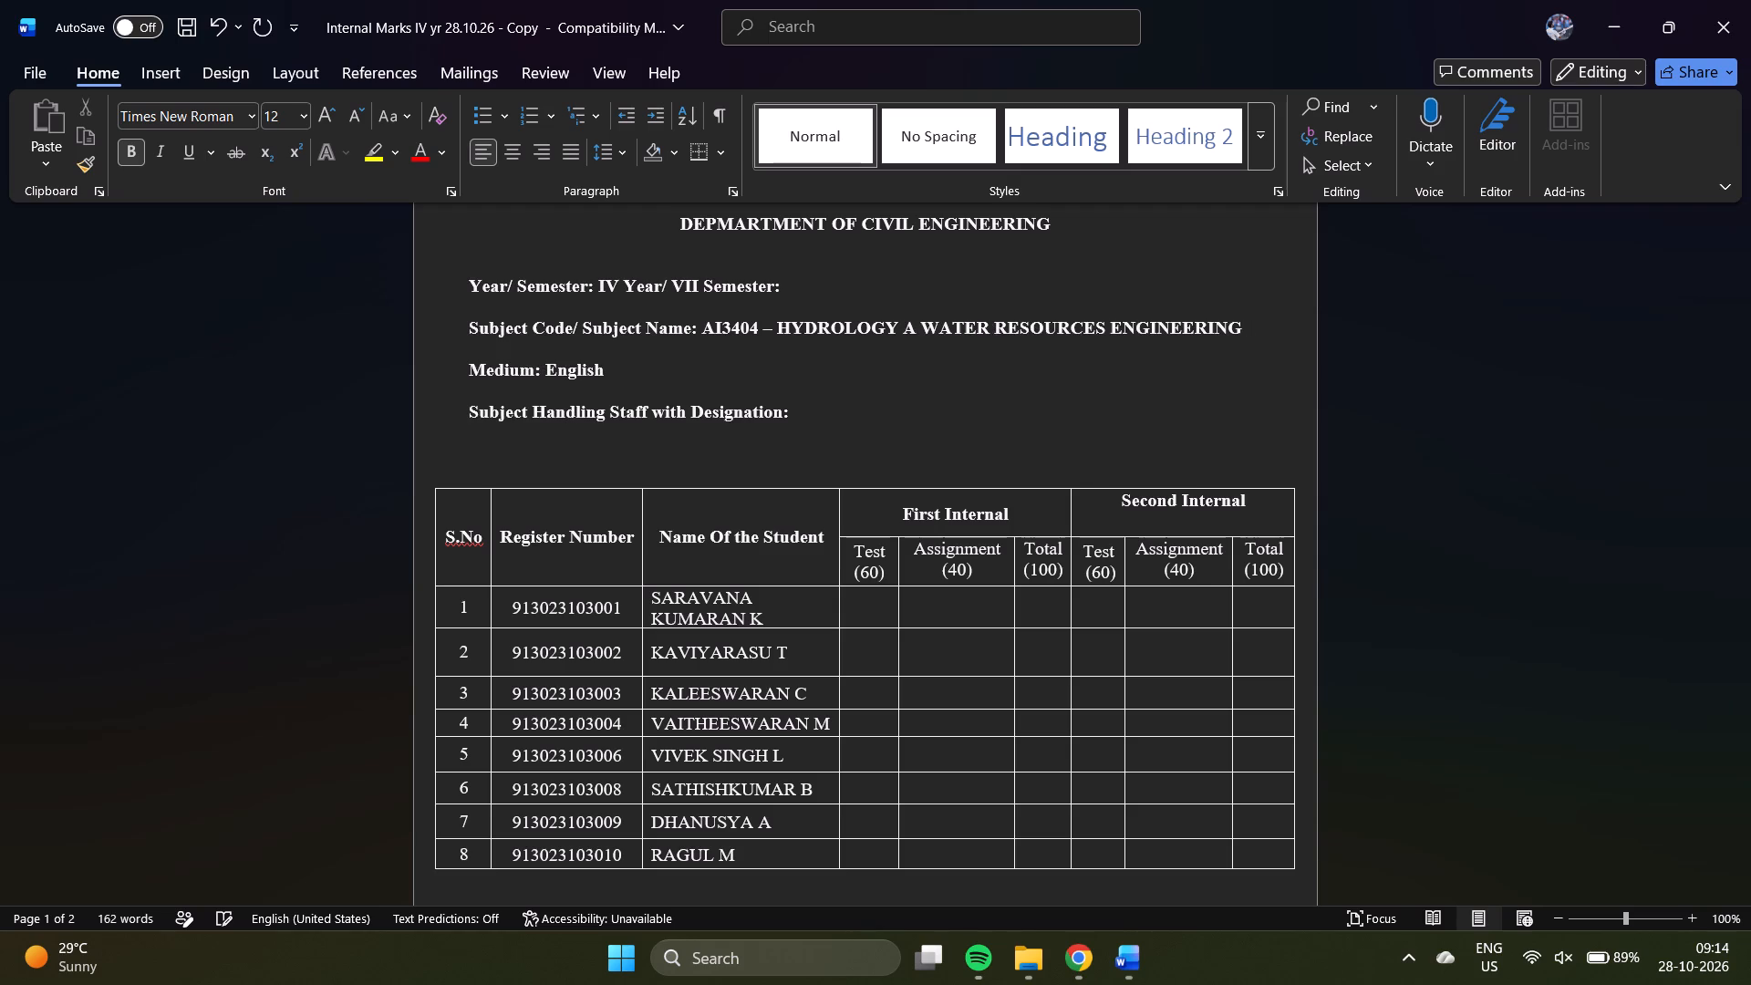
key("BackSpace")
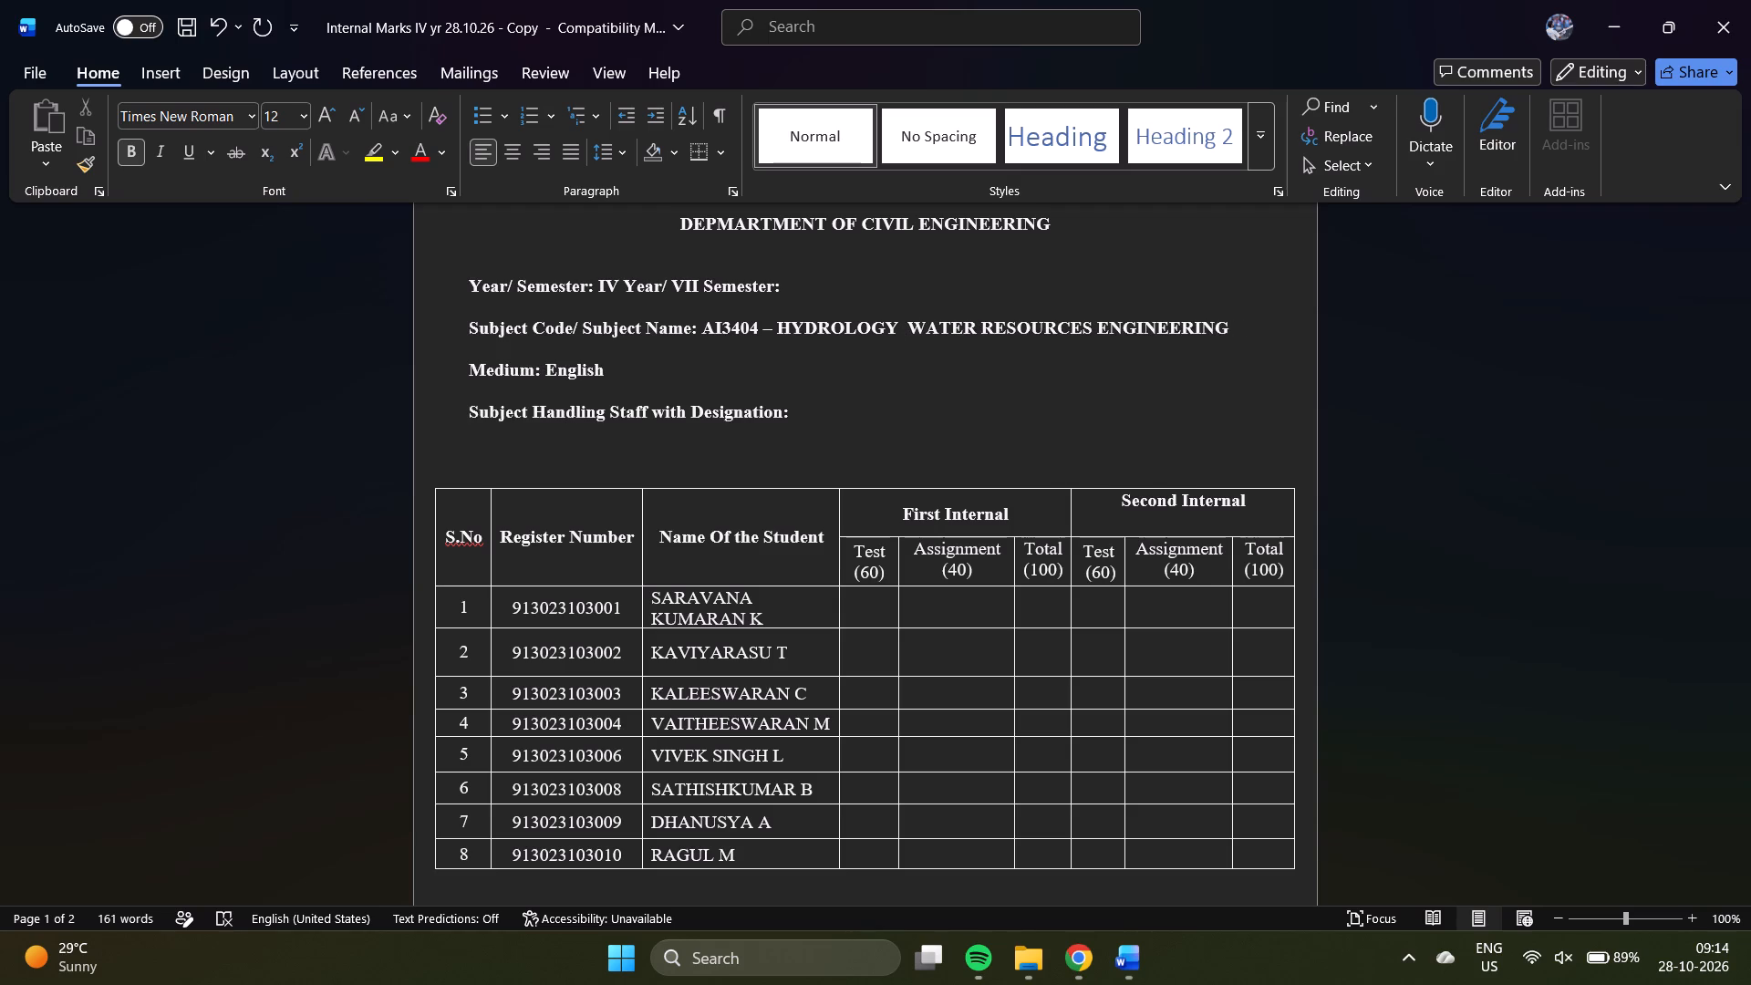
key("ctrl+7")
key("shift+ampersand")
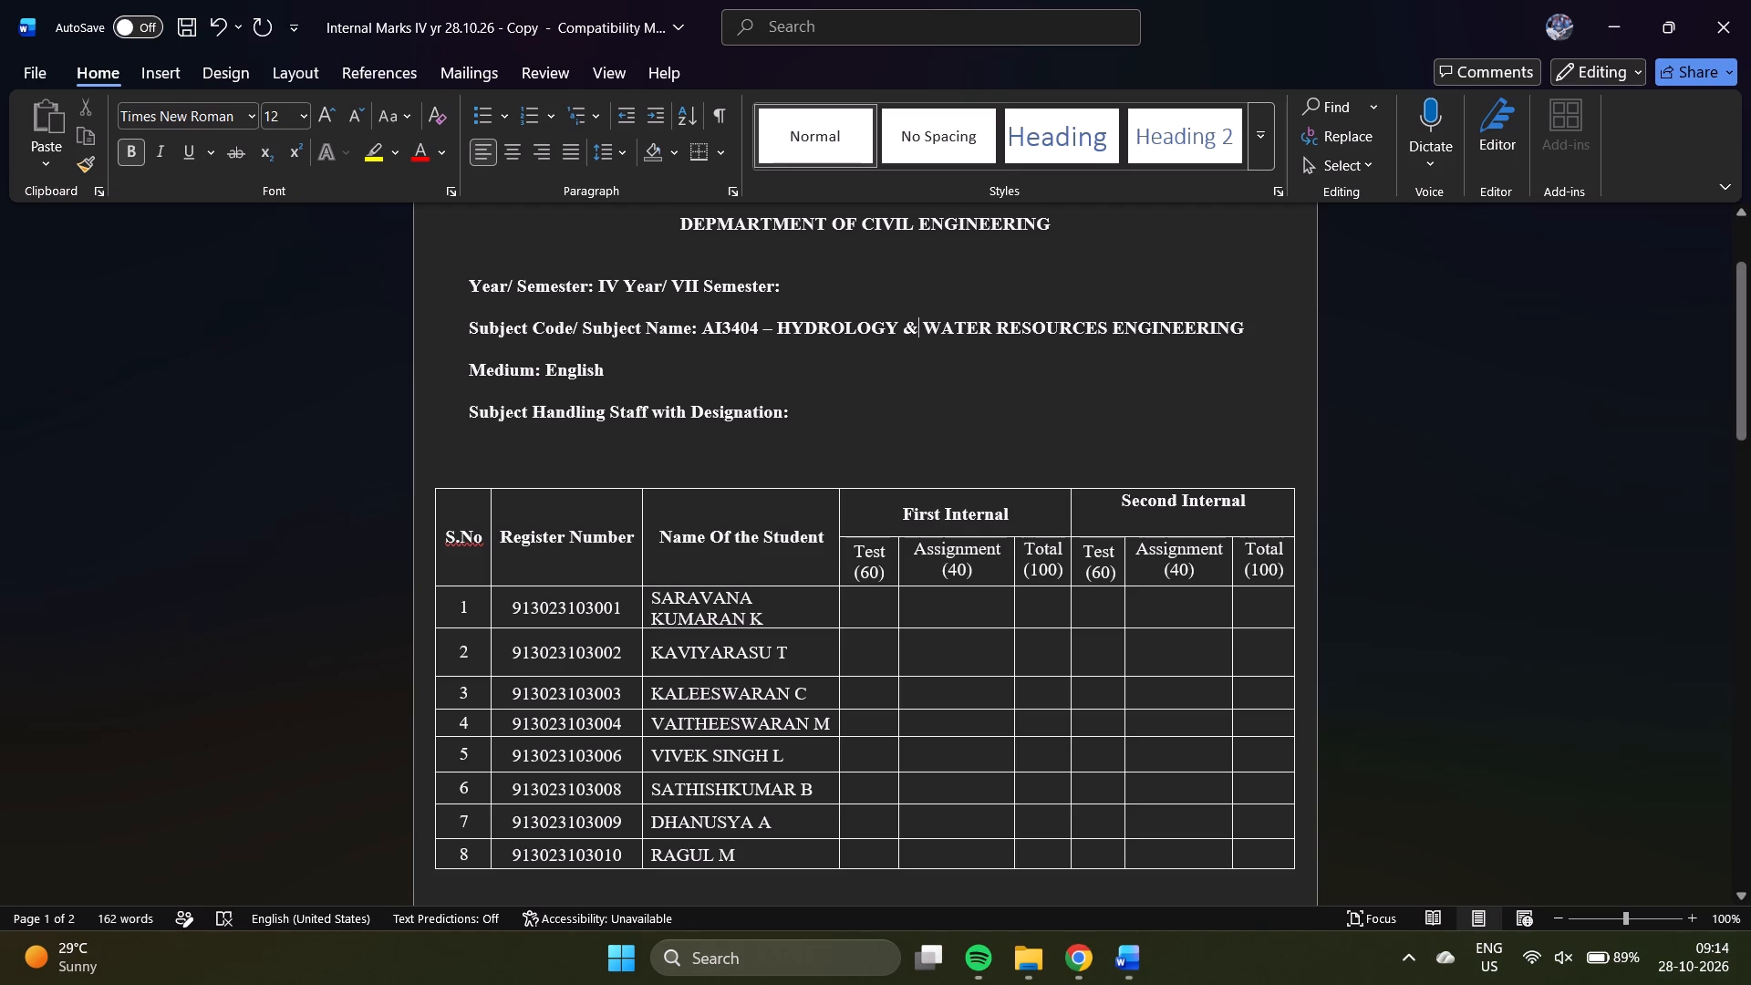
Enter the First Internal marks for student 1 in the English-medium table: Test 49, Assignment 40, Total 89.
left_click(660, 364)
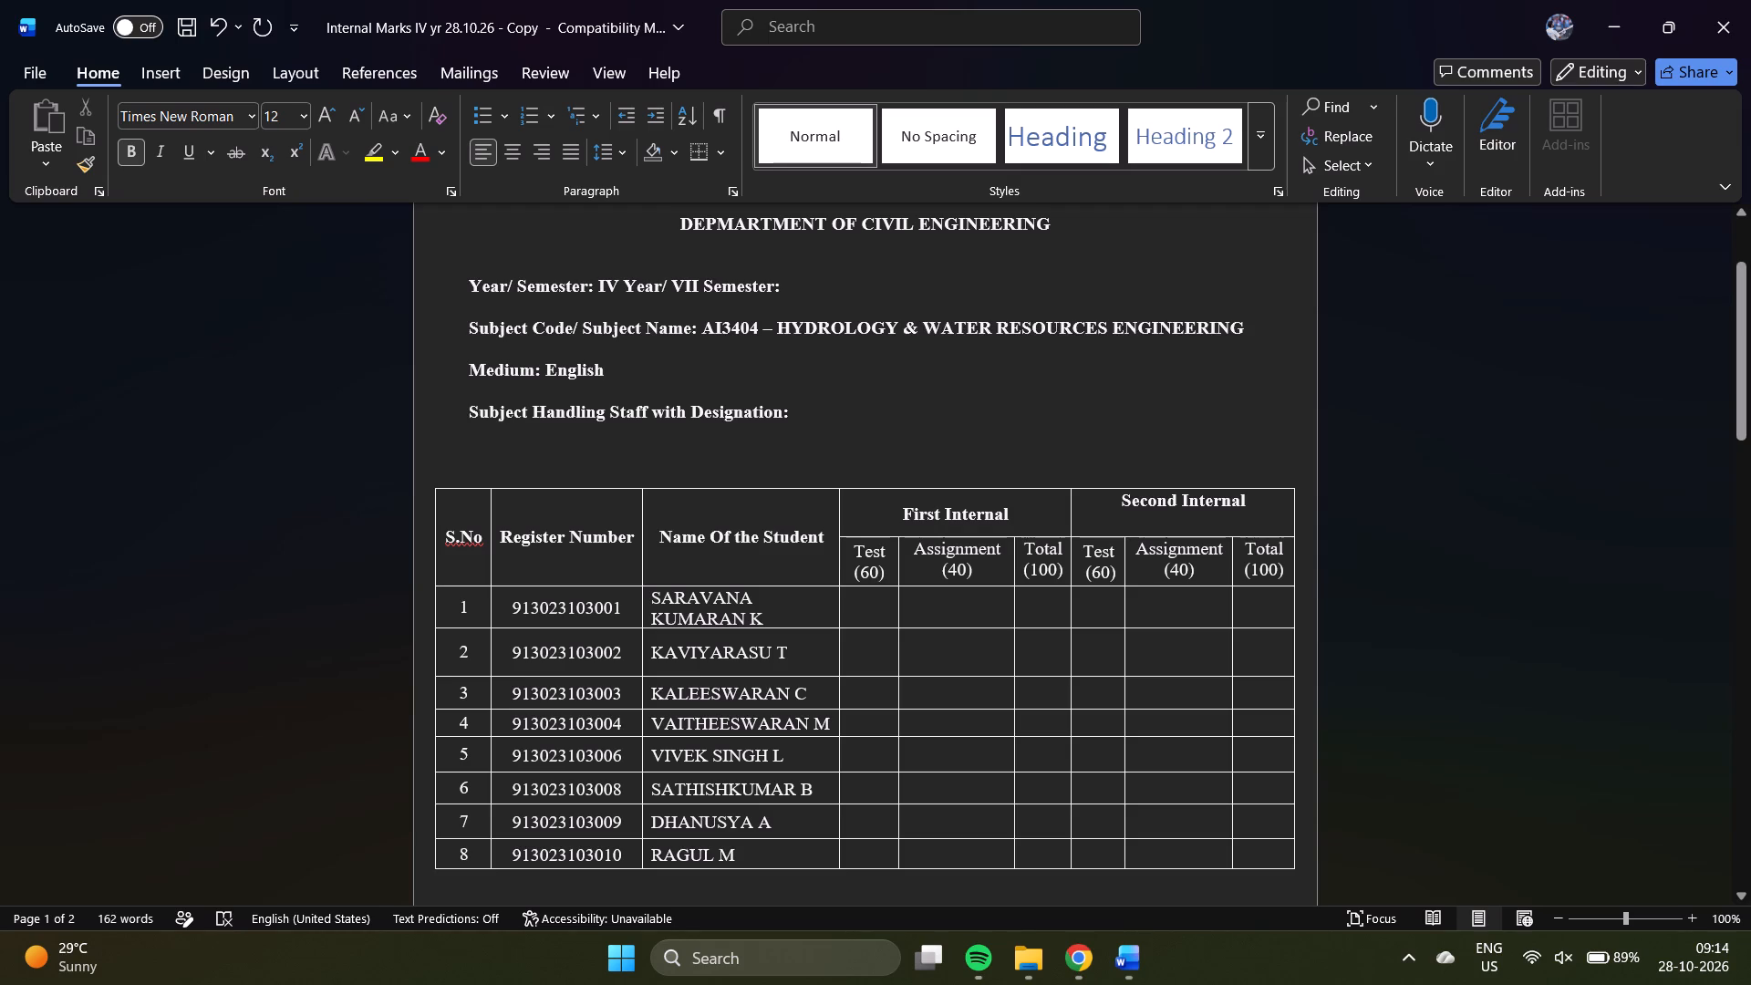
scroll(691, 368, "down", 3)
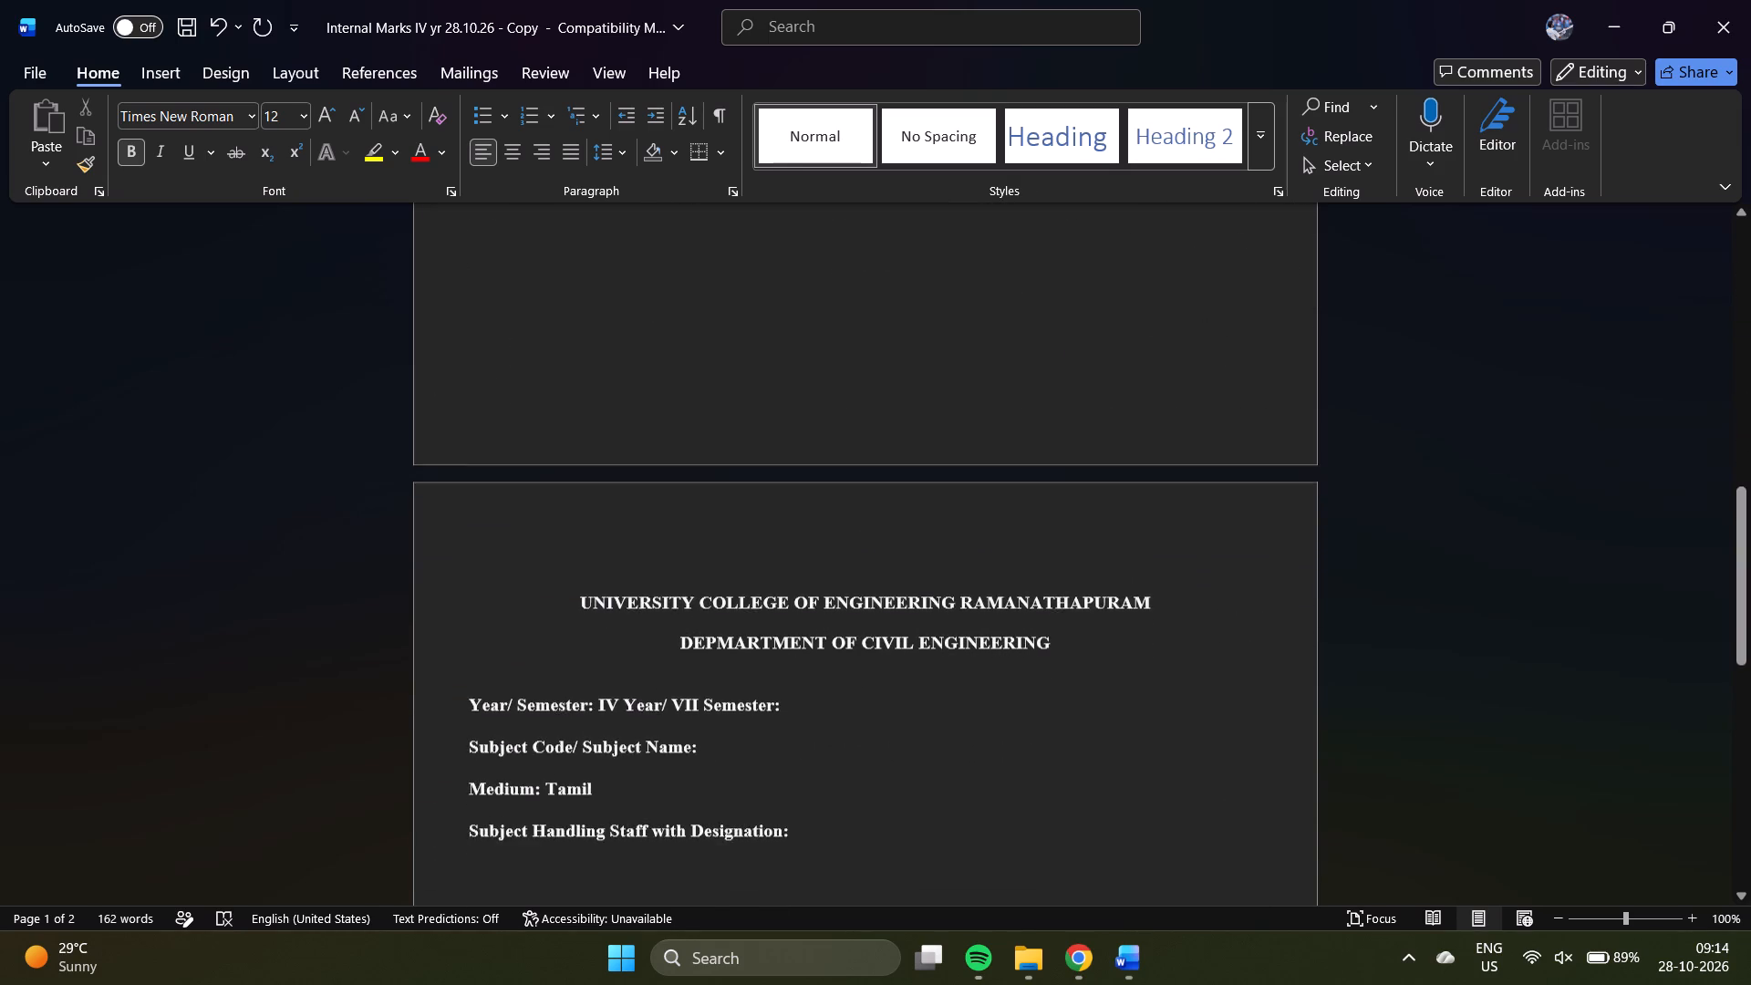
scroll(691, 368, "down", 1)
scroll(691, 368, "up", 2)
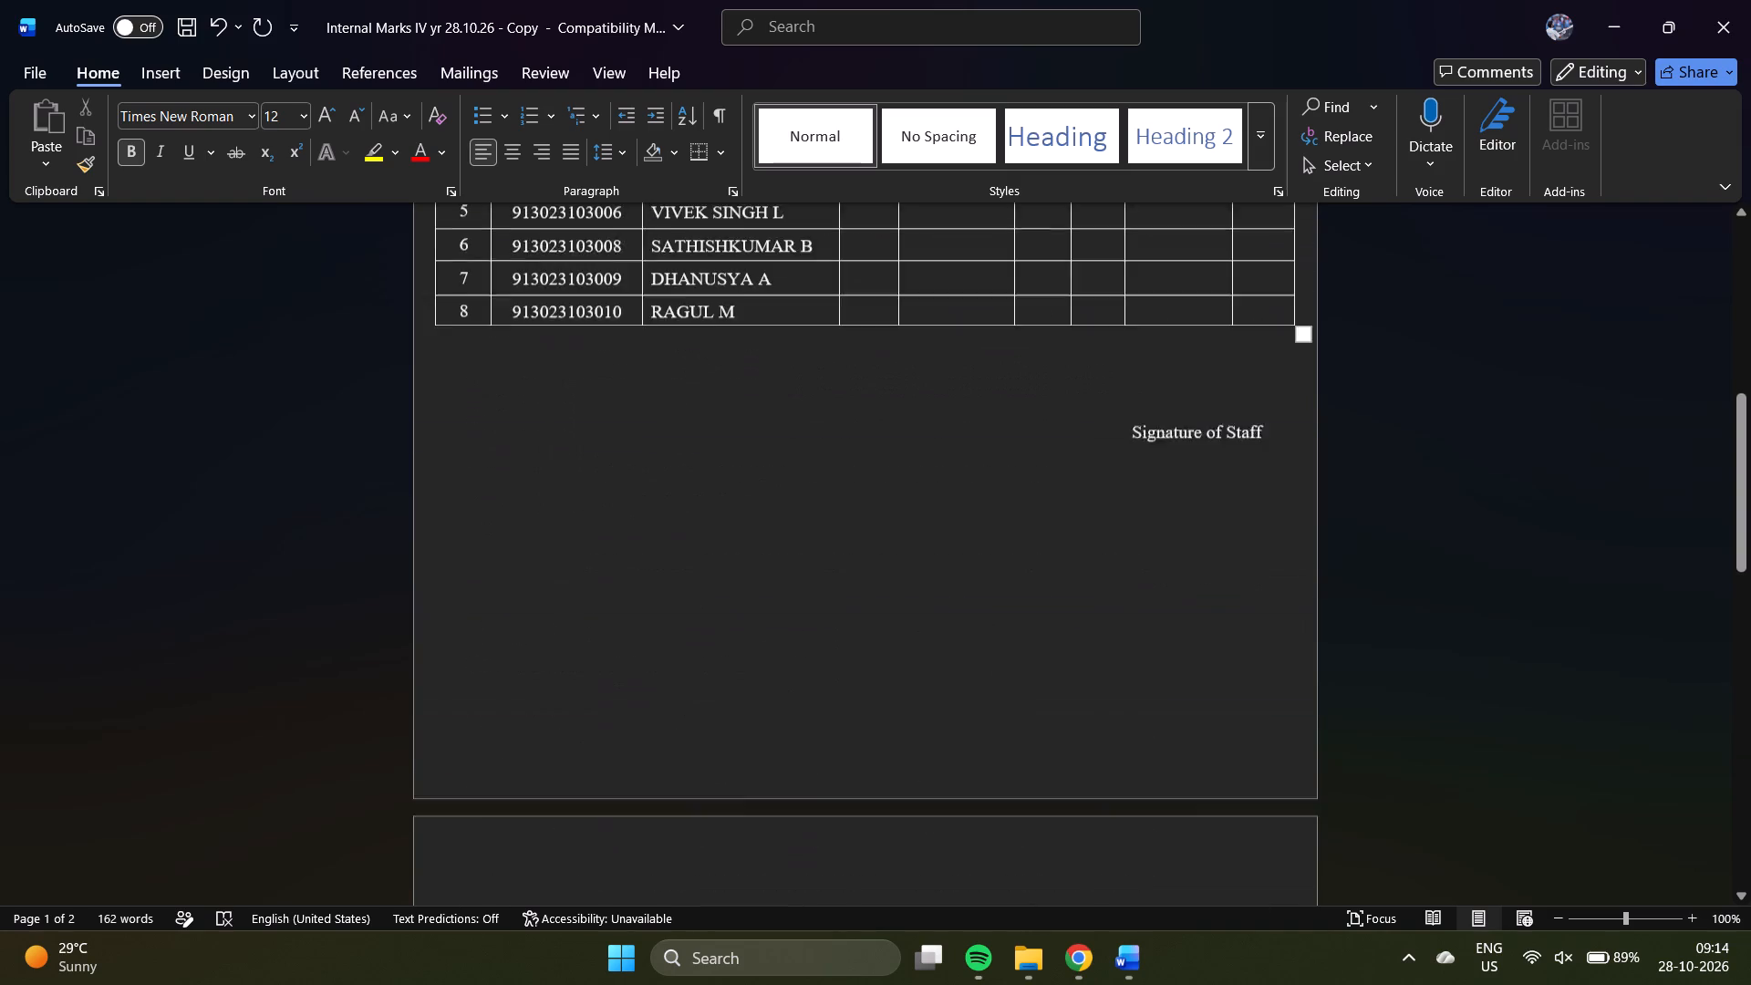
scroll(691, 368, "up", 3)
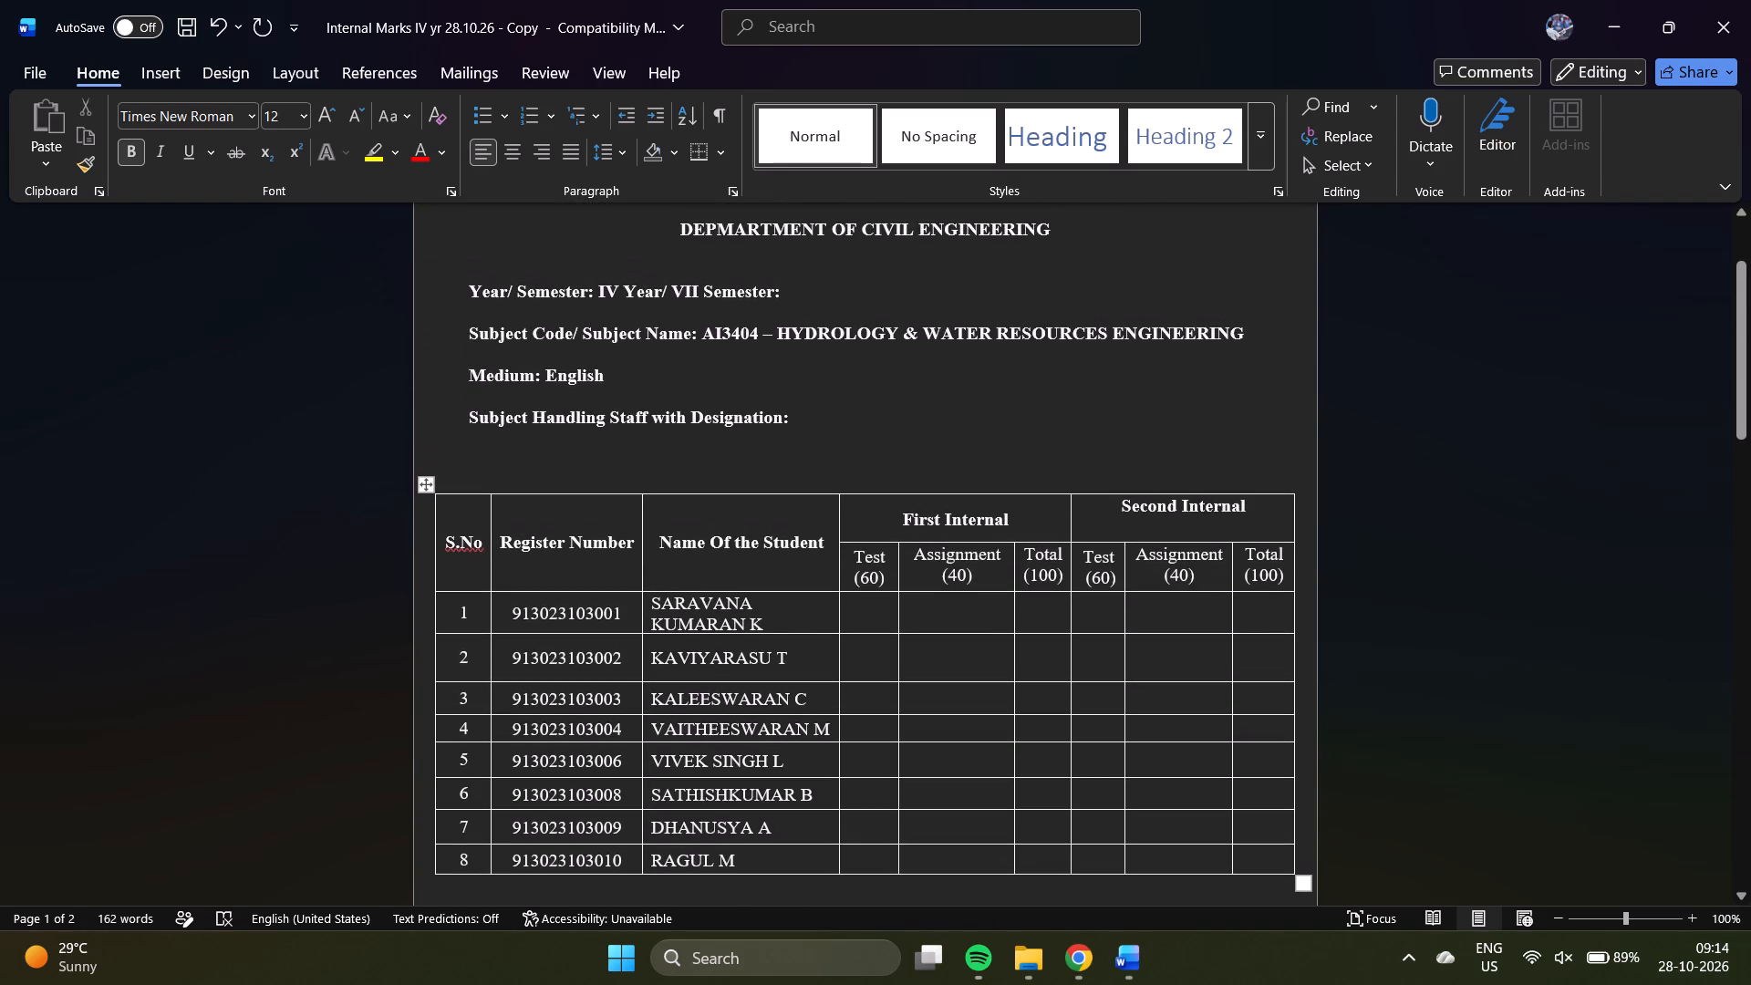
left_click(865, 615)
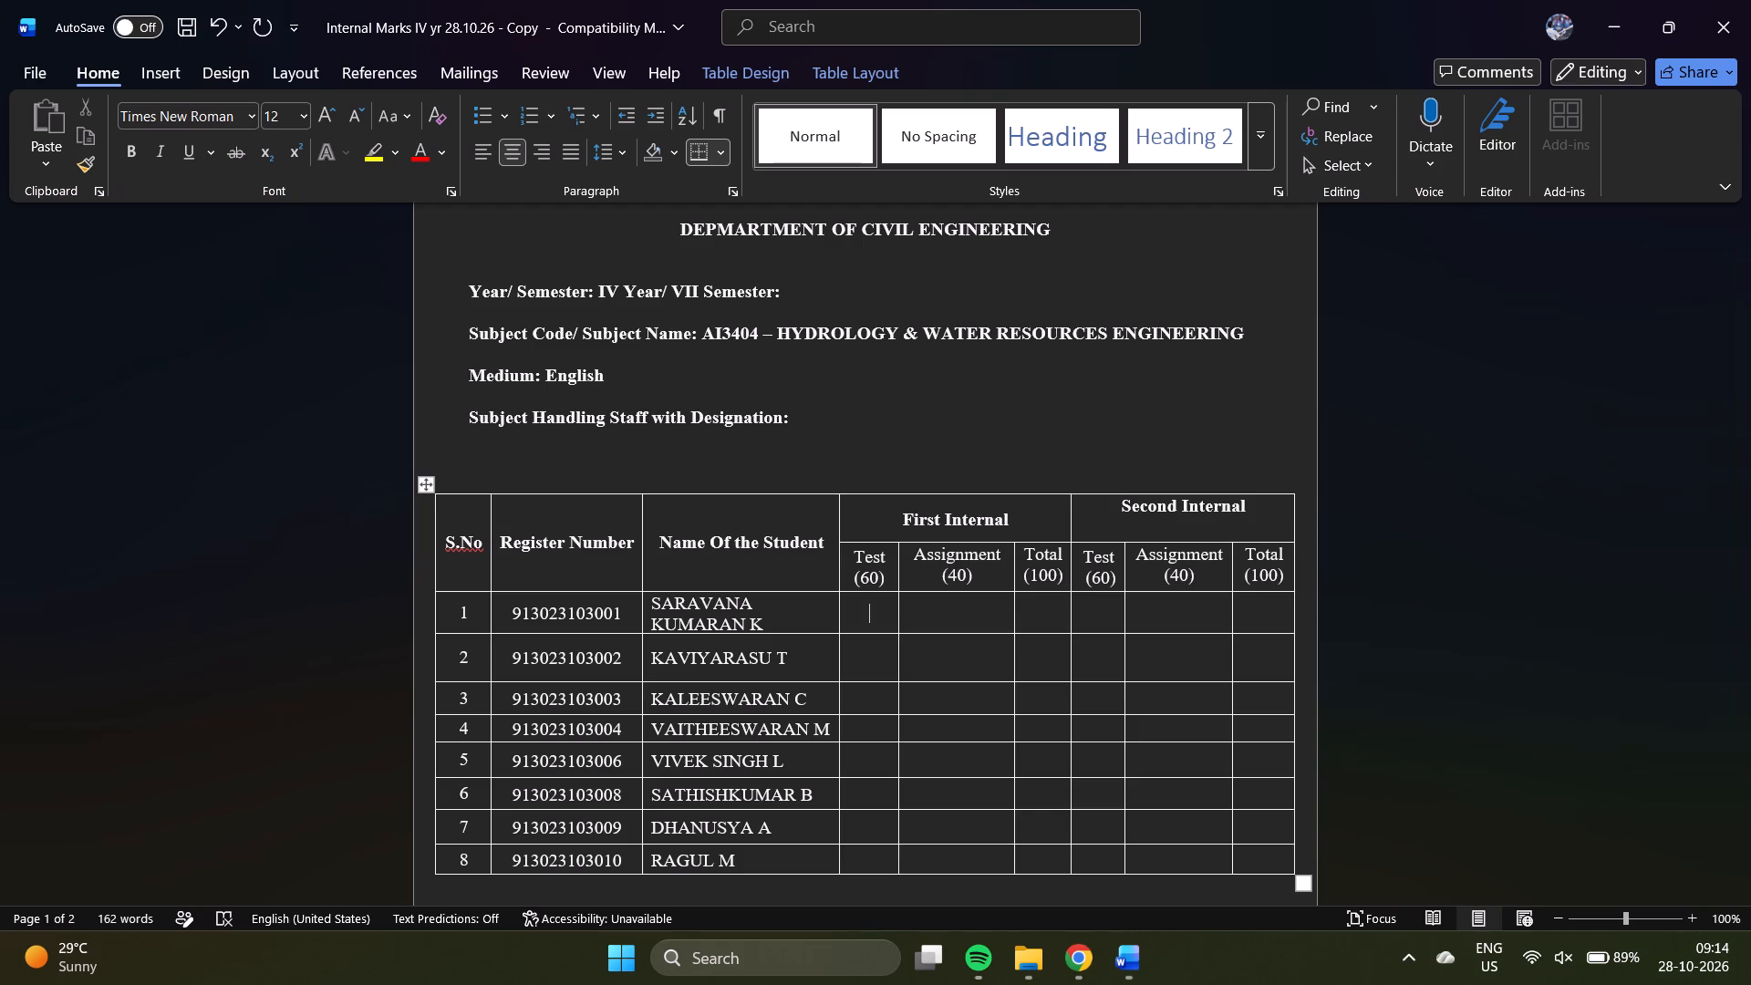
type("49")
key("Down")
key("Up")
key("Right")
type("40")
key("Right")
type("89")
Enter the First Internal marks for student 2: Test 48, Assignment 40, Total 88.
key("Down")
key("Left")
key("Left")
type("48")
key("Right")
key("shift+Return")
key("BackSpace")
type("40")
key("Right")
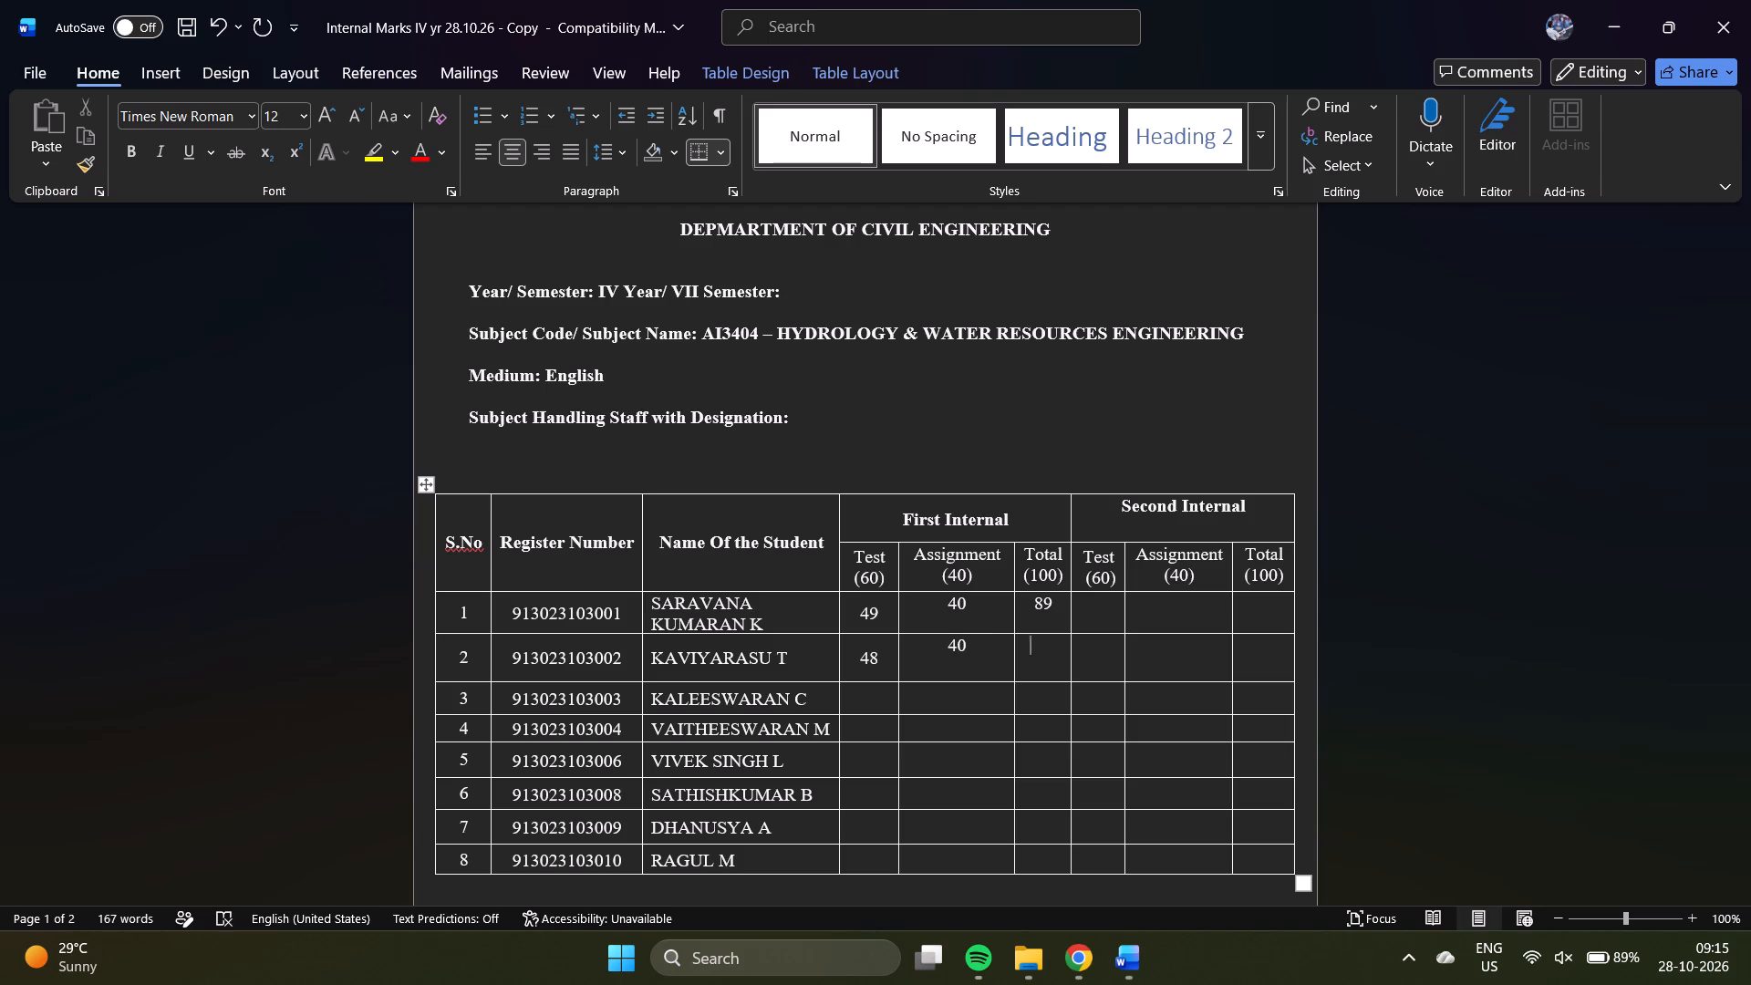
type("88")
Enter the First Internal marks for student 3 in the English-medium table: Test 48, Assignment 40, Total 88.
key("Right")
key("Down")
key("Left")
key("Left")
key("Left")
key("Left")
key("Right")
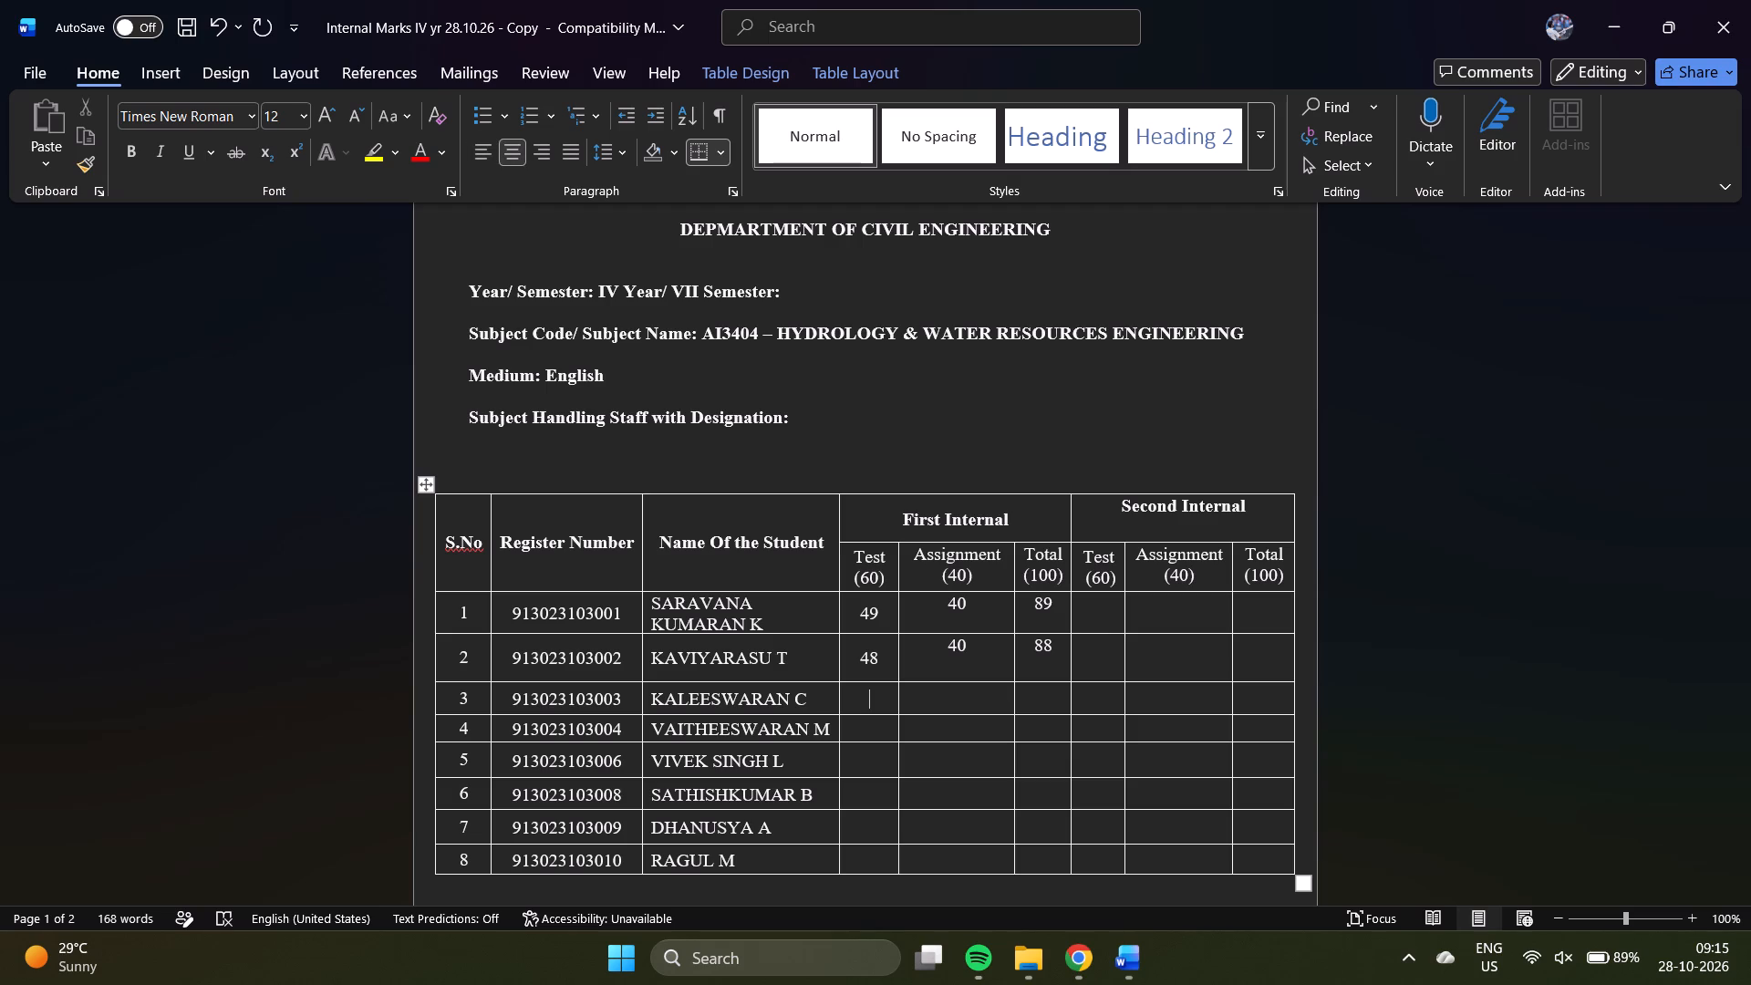
type("48")
key("Right")
type("40")
key("Right")
type("88")
Enter the First Internal marks for student 4: Test 54, Assignment 40, Total 94.
key("Down")
key("Left")
key("Left")
key("Left")
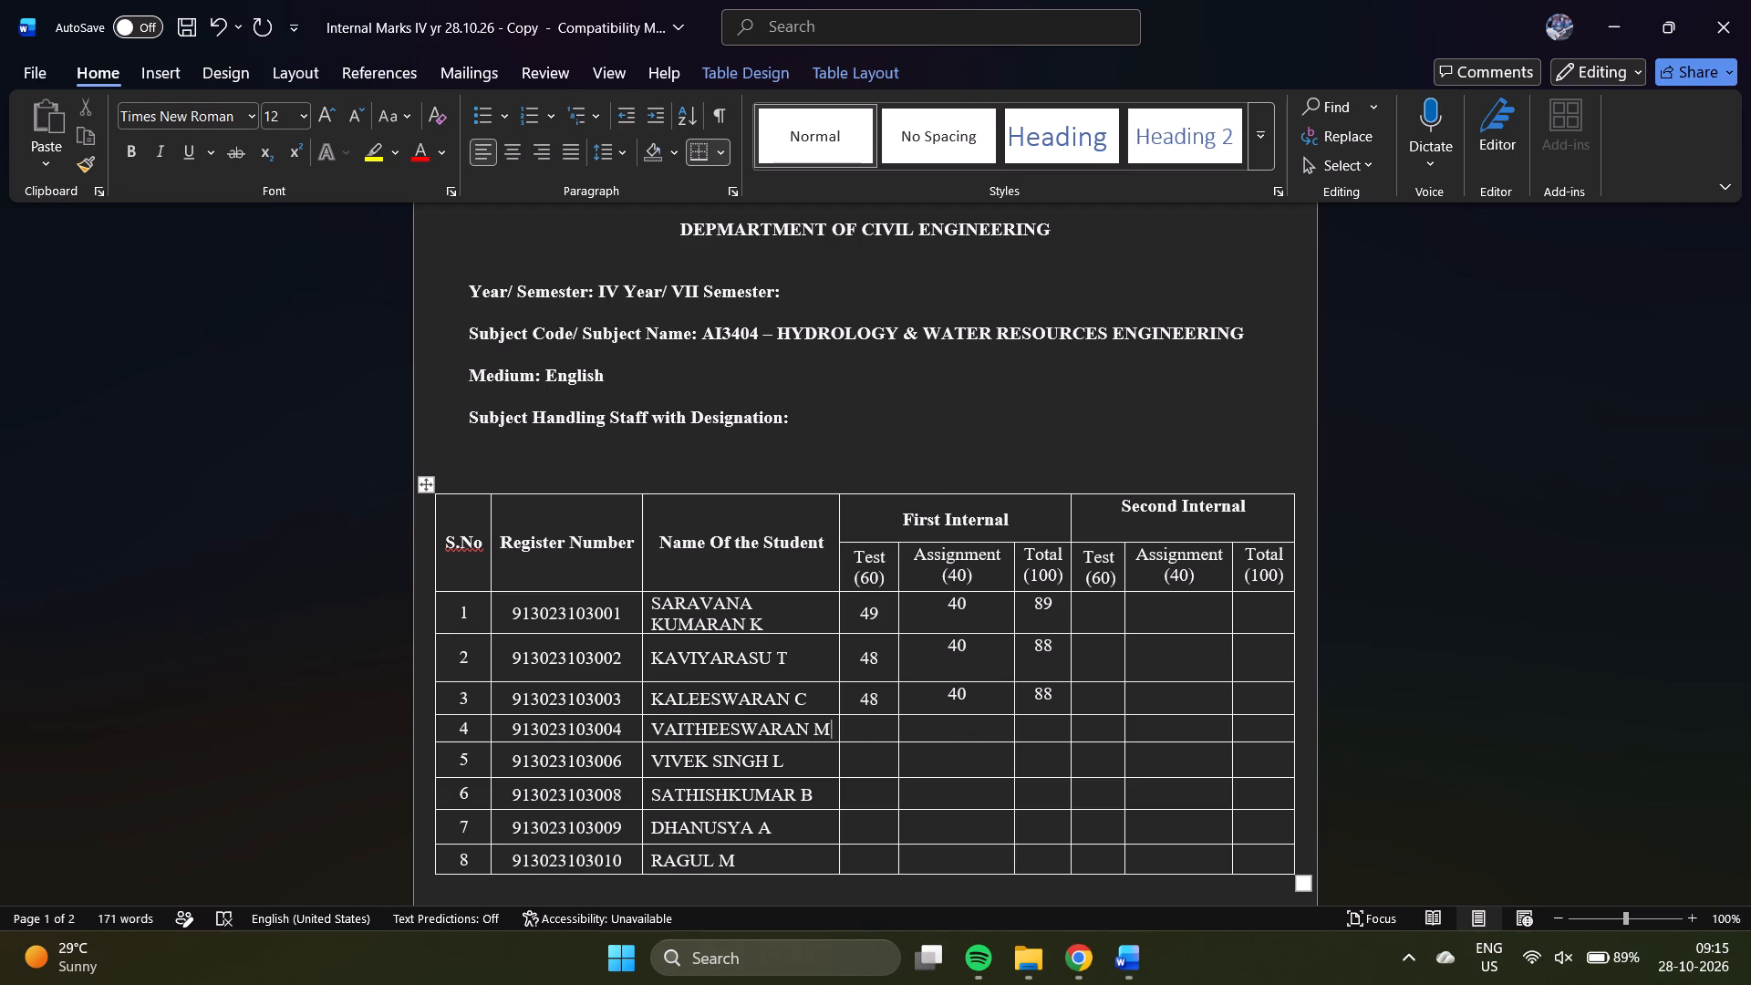
key("Right")
type("54")
key("Right")
type("40")
key("Right")
type("94")
Enter the First Internal marks for student 5: Test 54, Assignment 40, Total 94.
key("Down")
key("Left")
key("Left")
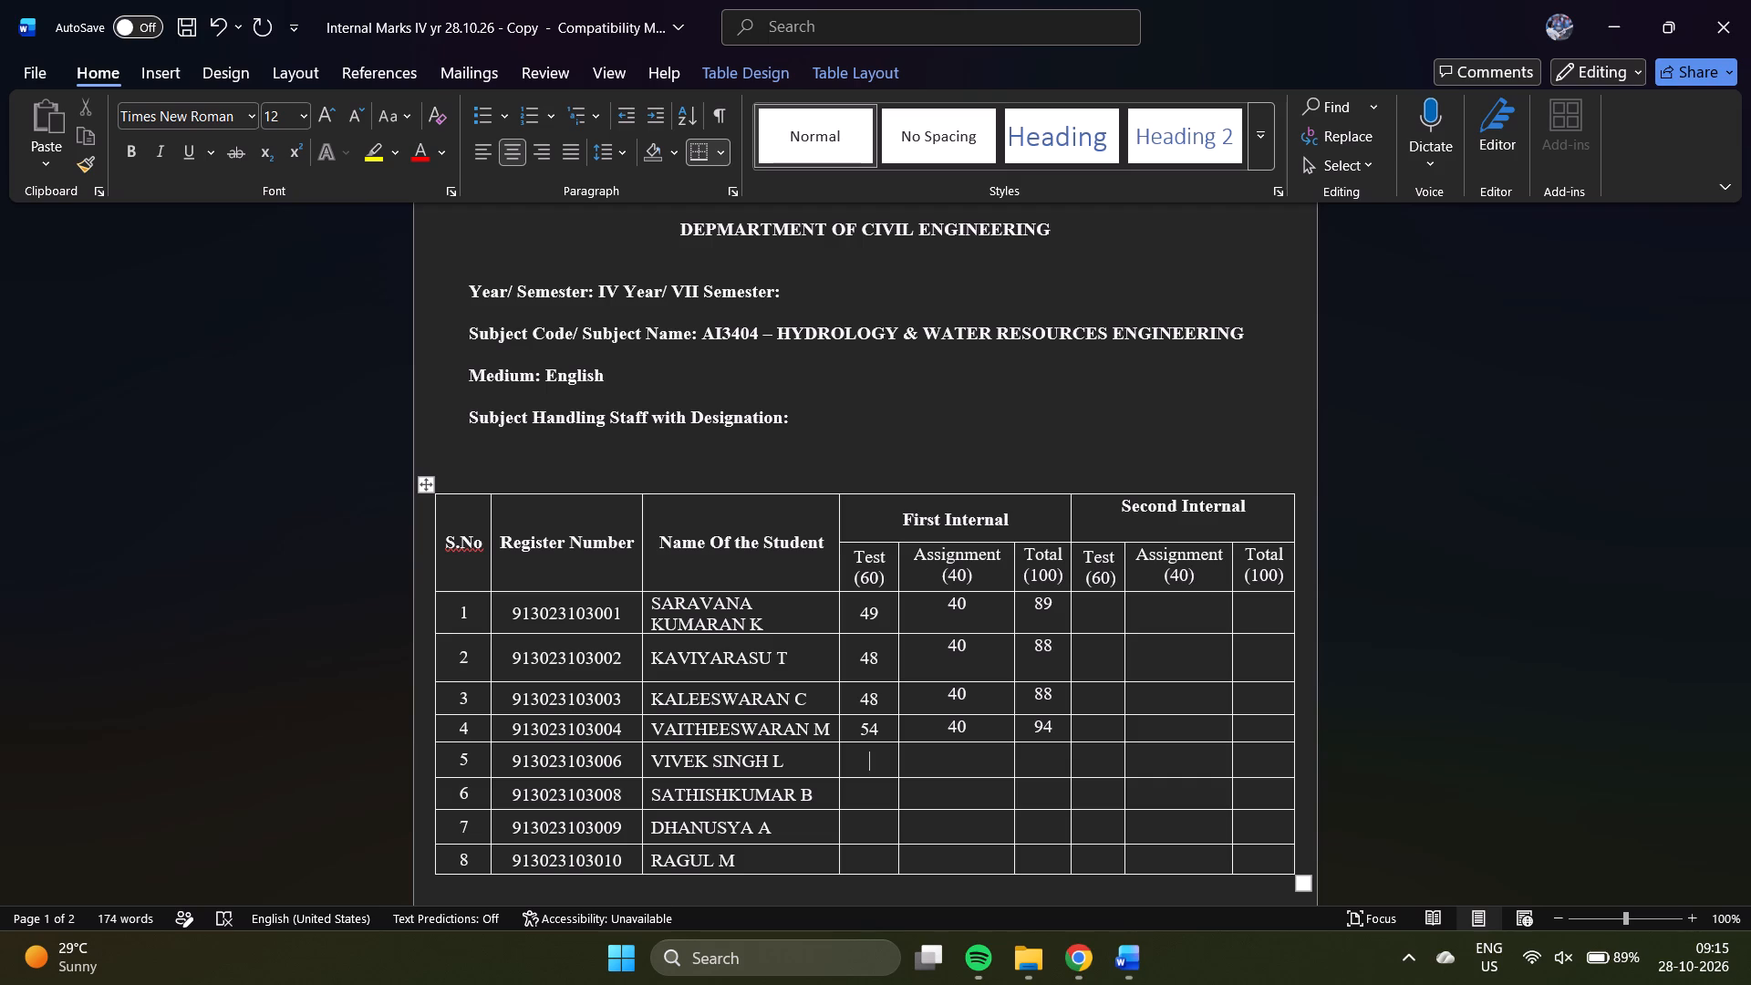
type("54")
key("Right")
type("40")
key("Right")
type("94")
Enter the First Internal marks for student 6: Test 49, Assignment 40, Total 89.
key("Down")
key("Left")
key("Left")
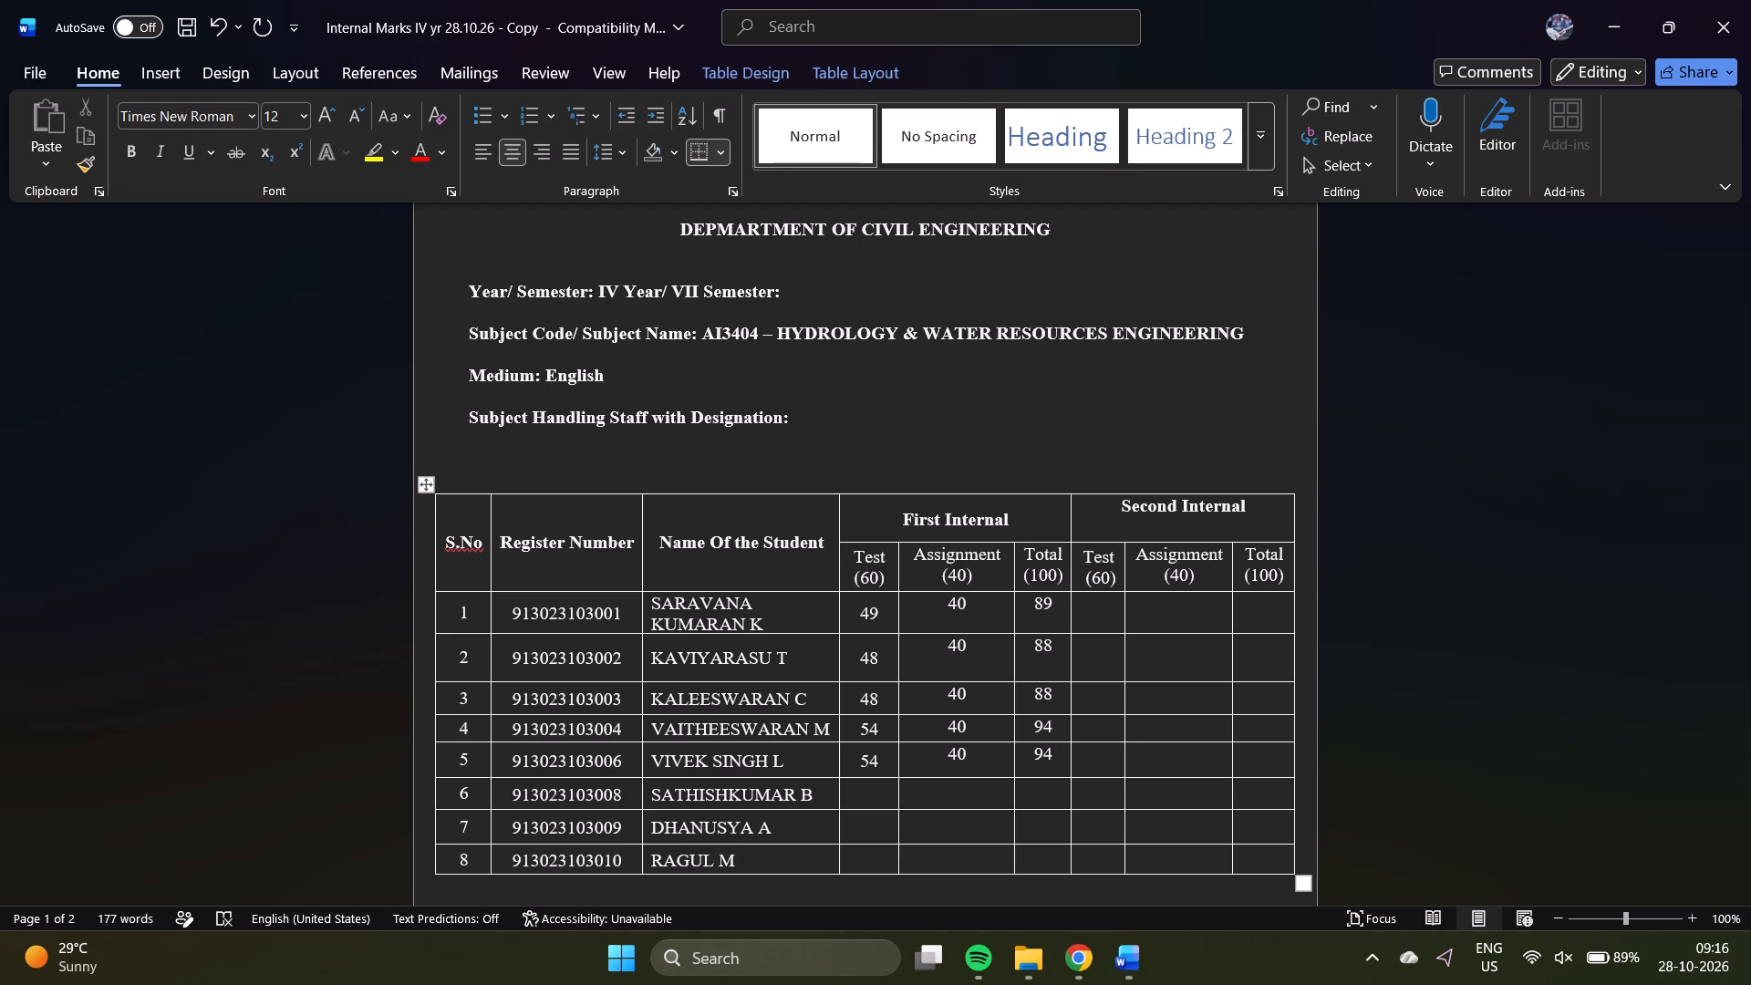
key("4")
key("9")
key("Right")
type("40")
key("Right")
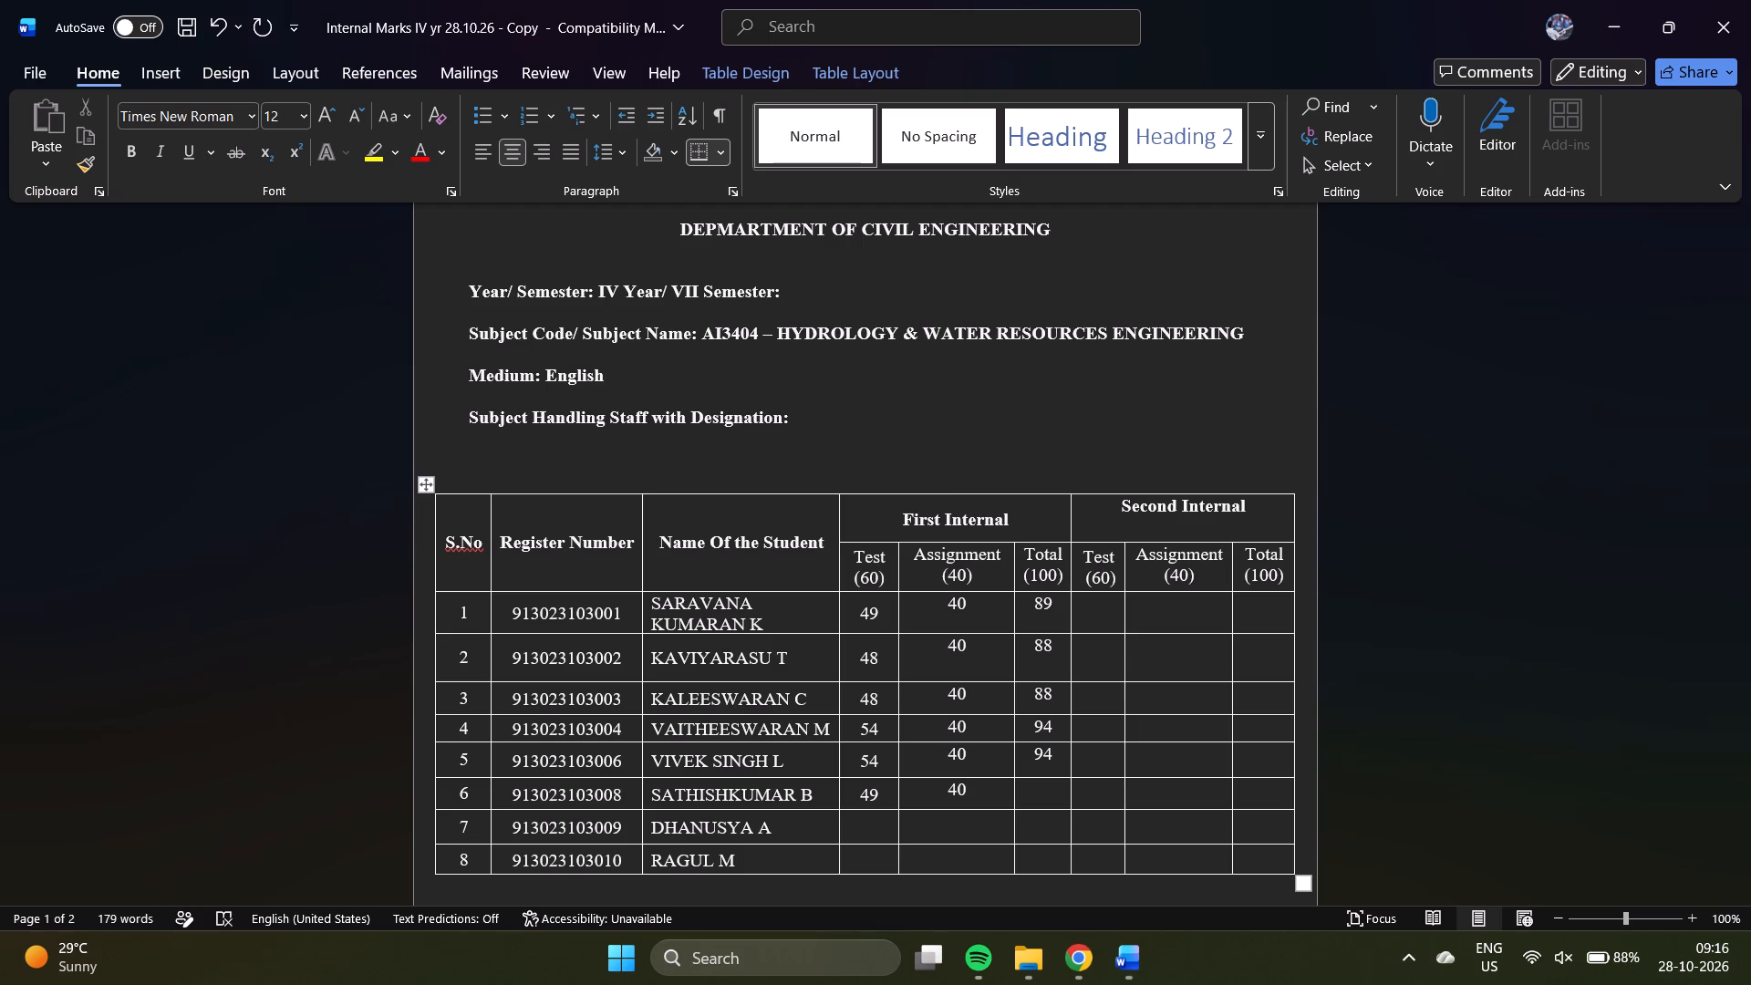
type("89")
Enter the First Internal marks for student 7: Test 50, Assignment 40, Total 90.
key("Down")
key("Left")
key("Left")
type("50")
key("Right")
type("40")
key("Right")
type("90")
Enter the First Internal marks for student 8: Test 43, Assignment 40, Total 83.
key("Down")
key("Left")
key("Left")
type("43")
key("Right")
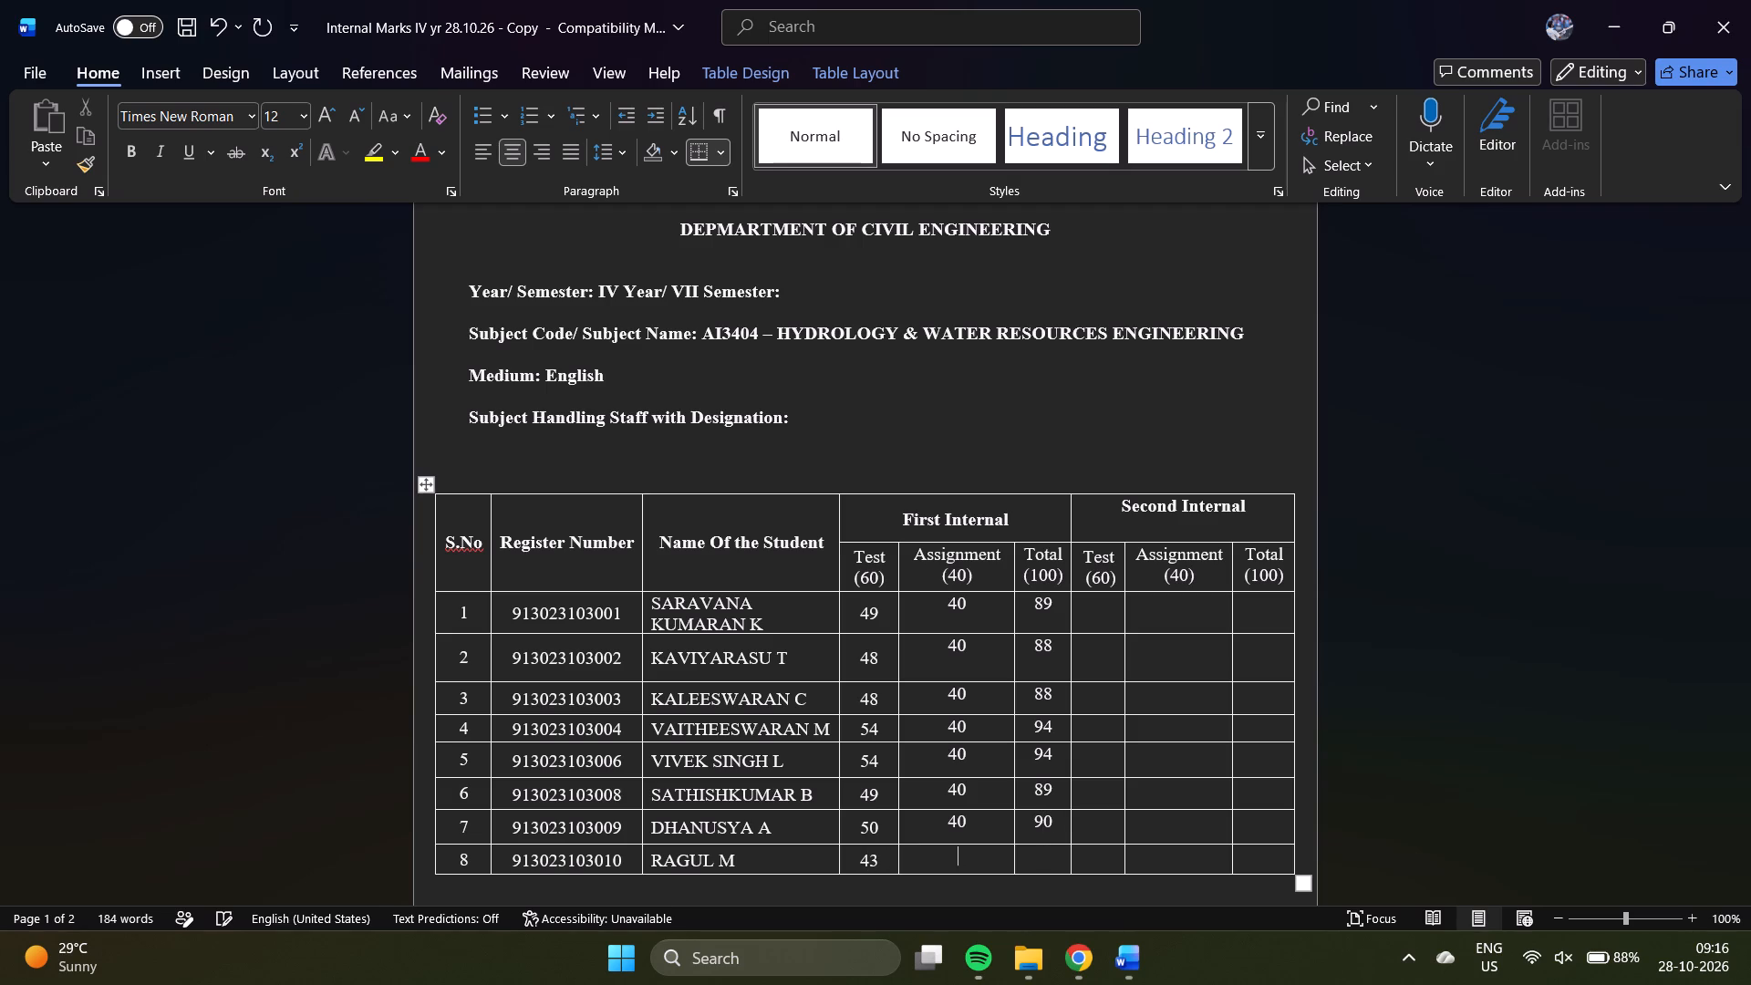
type("40")
key("Right")
type("83")
Enter the Second Internal marks for student 1: Test 54, Assignment 40, Total 94.
key("Right")
key("Up")
key("Up")
key("Up")
key("Up")
key("Up")
key("Up")
key("Up")
type("54")
key("Right")
type("40")
key("Right")
type("94")
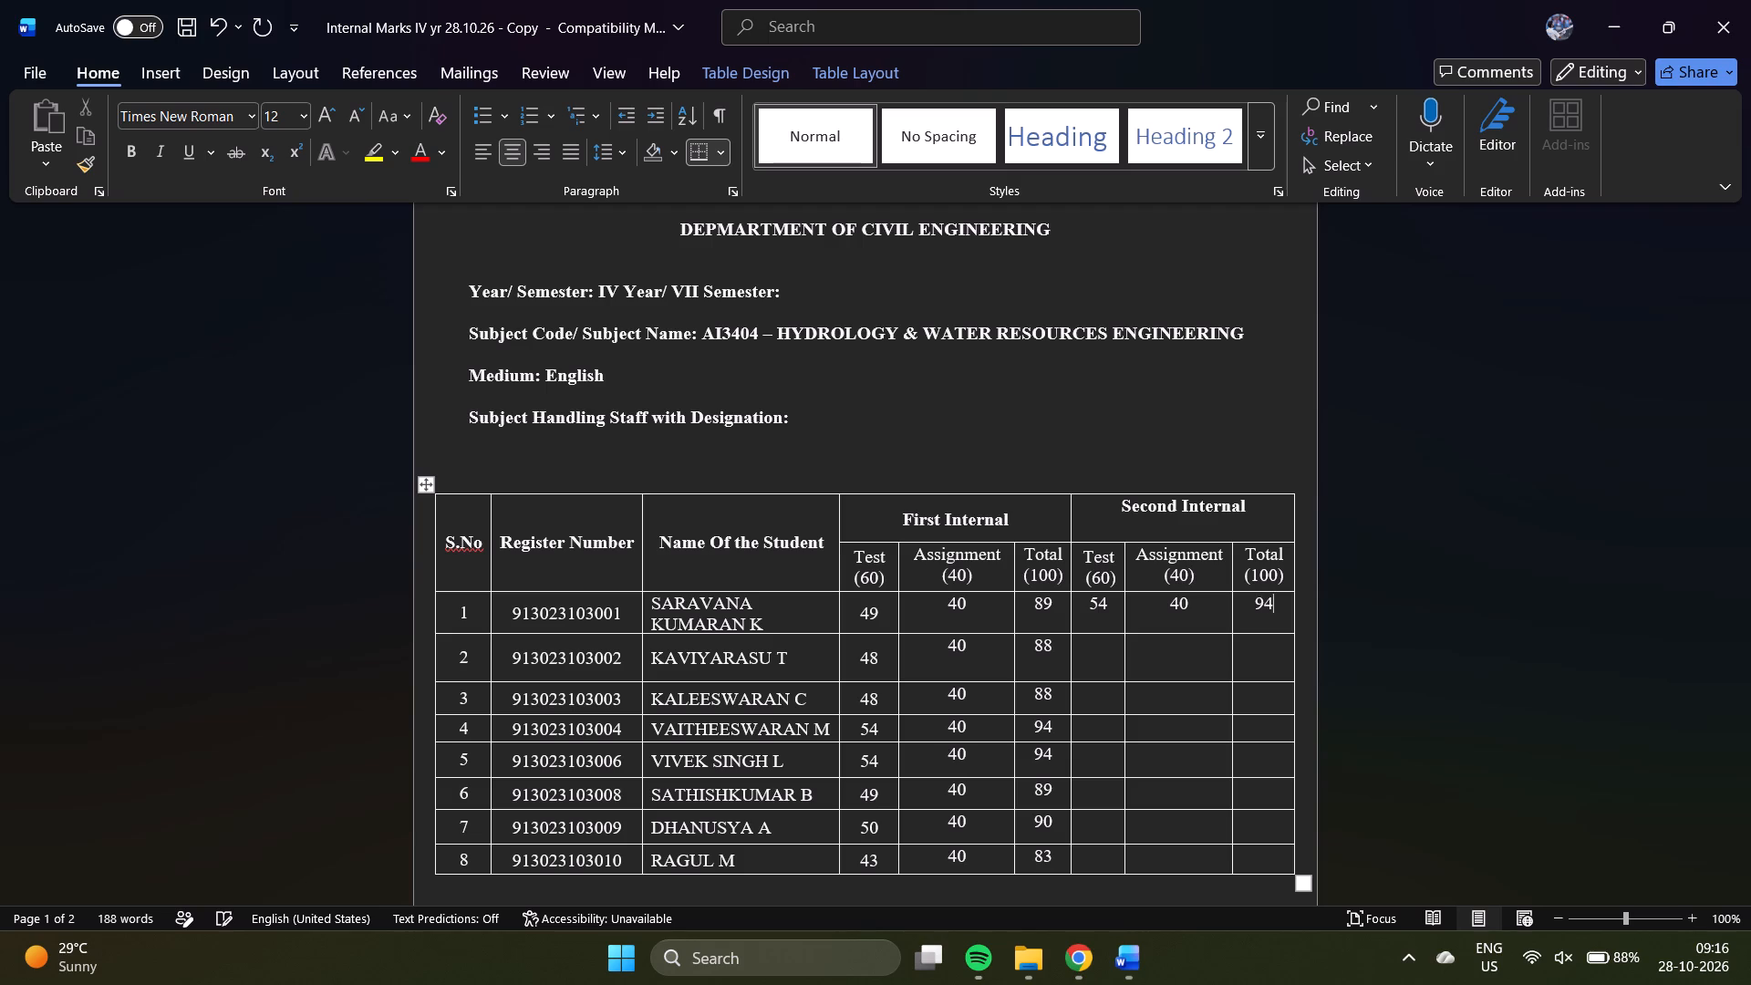
Enter 58 as the Second Internal Test mark for student 2.
key("Down")
key("Left")
key("Left")
type("54")
key("Right")
key("BackSpace")
key("BackSpace")
key("BackSpace")
key("Left")
key("backslash")
key("BackSpace")
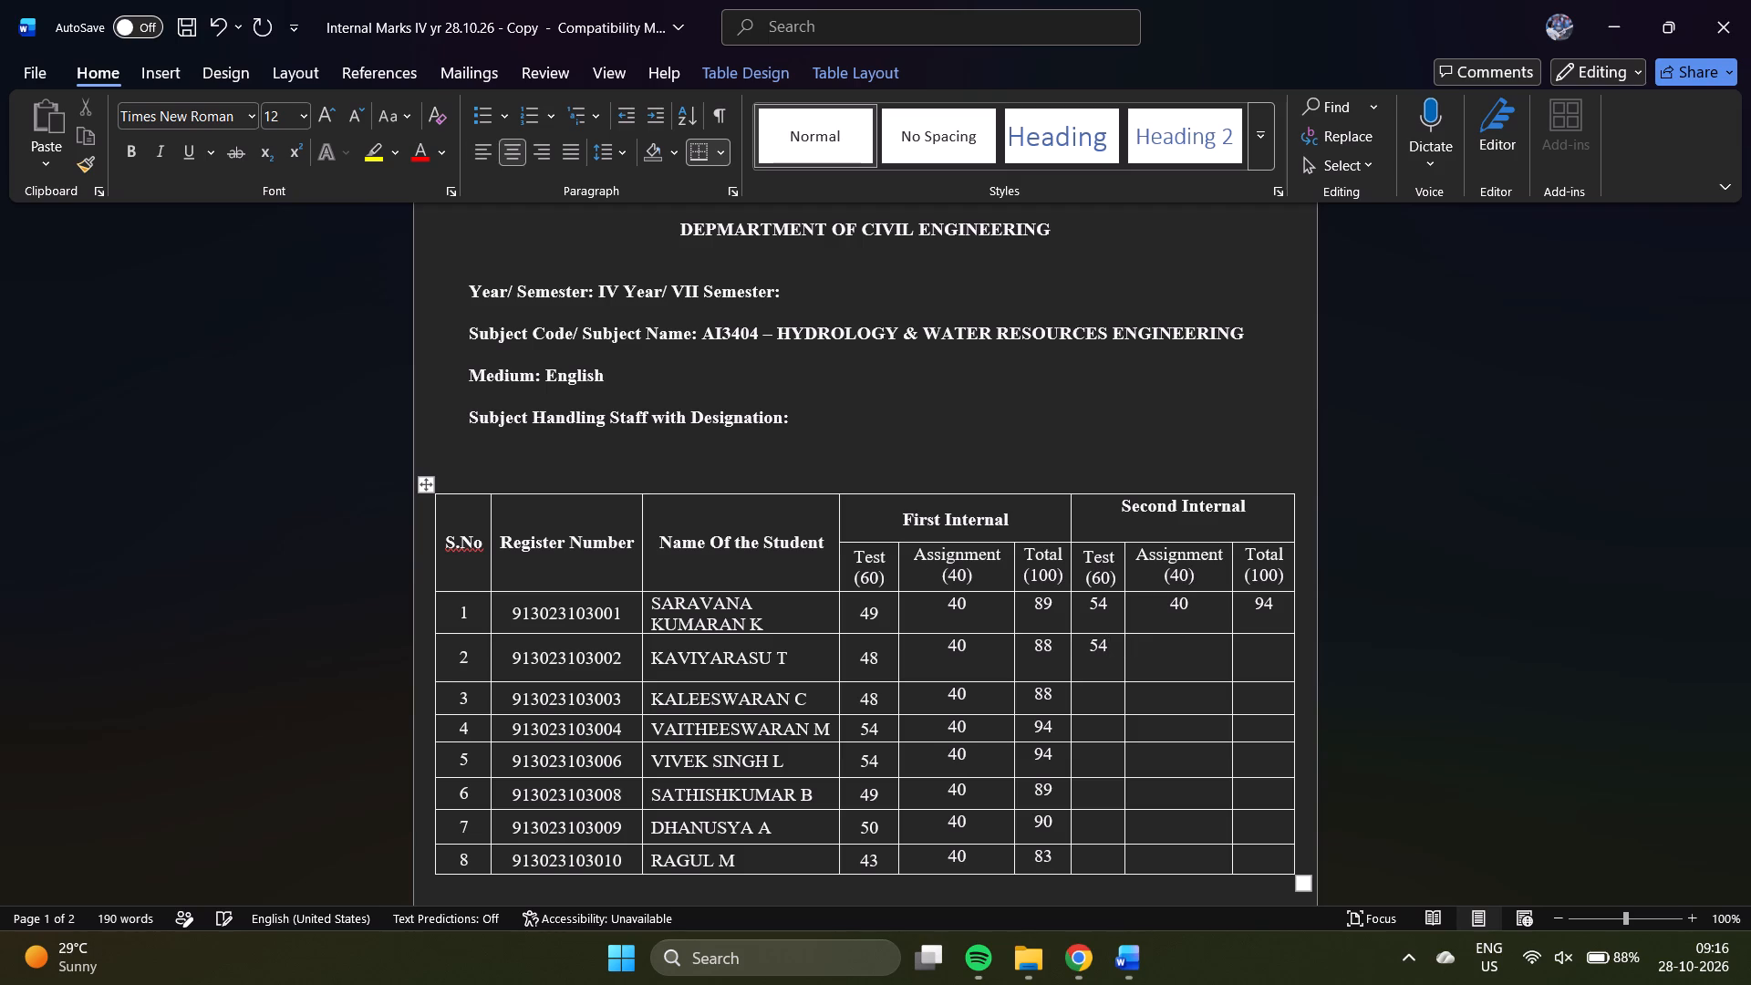
key("BackSpace")
key("8")
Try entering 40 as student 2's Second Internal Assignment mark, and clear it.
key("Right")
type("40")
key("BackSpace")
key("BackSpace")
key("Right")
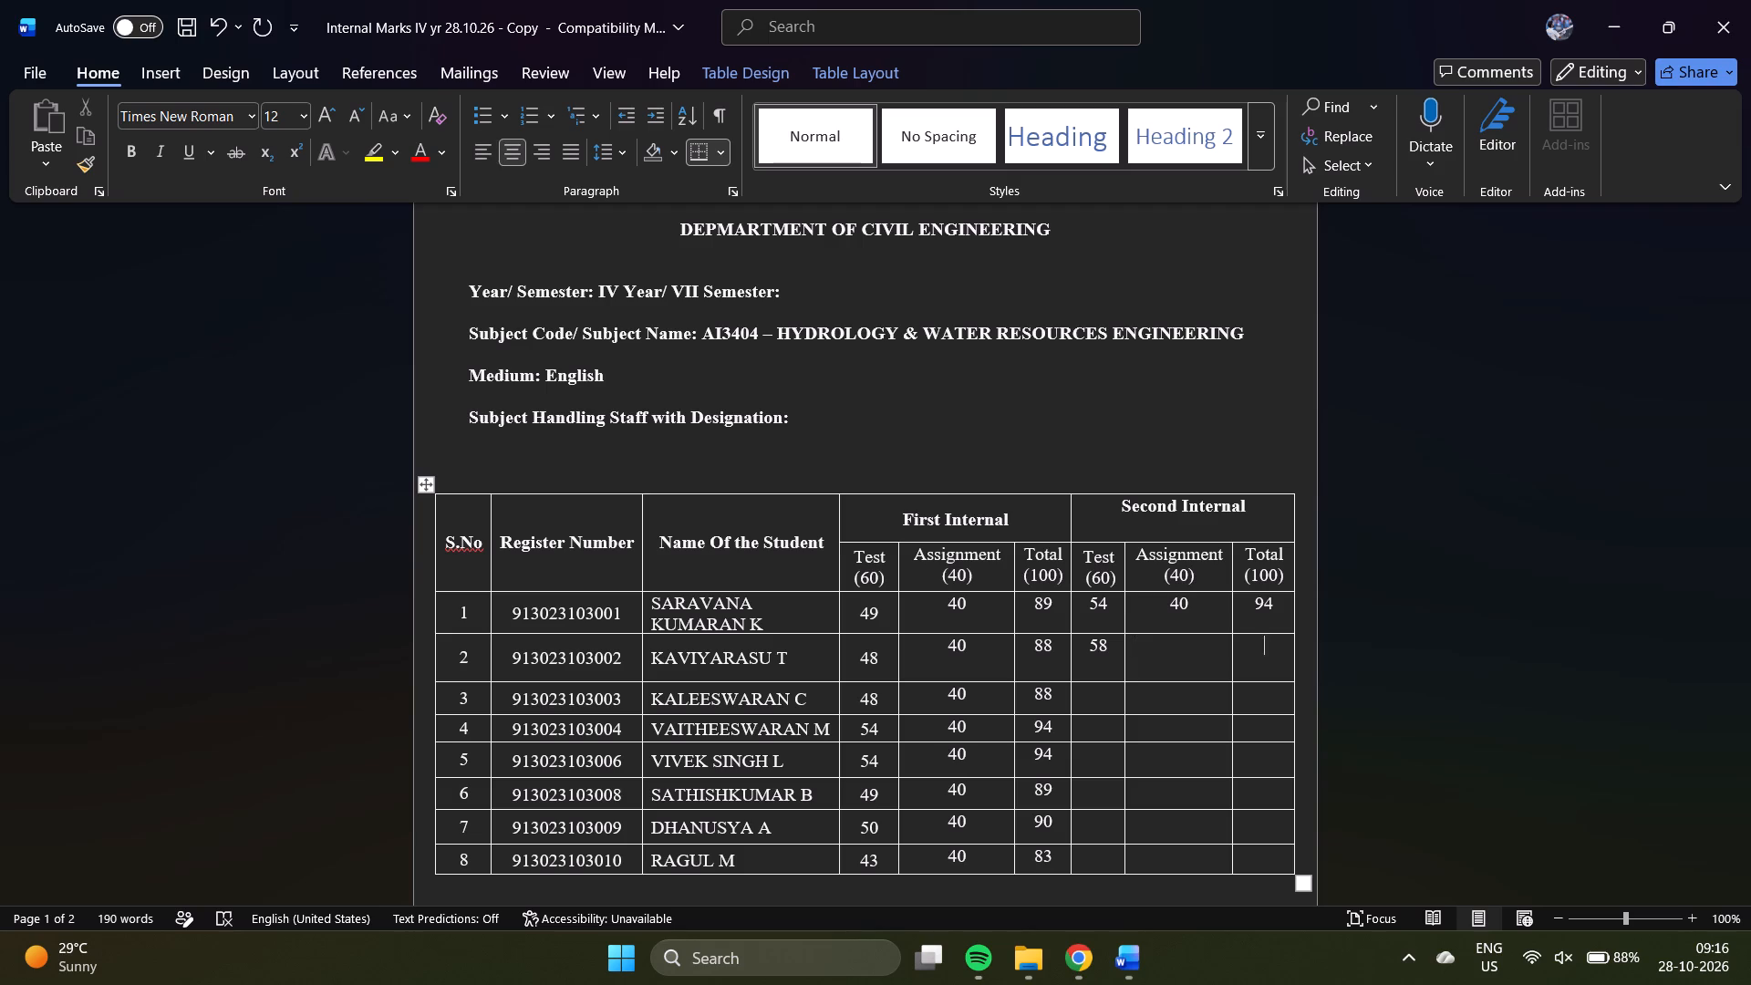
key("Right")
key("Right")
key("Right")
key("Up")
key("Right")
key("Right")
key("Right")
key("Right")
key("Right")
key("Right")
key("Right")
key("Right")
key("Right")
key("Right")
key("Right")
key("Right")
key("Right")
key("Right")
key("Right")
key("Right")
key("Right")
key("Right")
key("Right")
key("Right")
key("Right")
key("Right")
Complete the Second Internal marks for student 2 with Assignment 40 and Total 98.
key("Left")
key("space")
key("space")
key("space")
key("space")
key("space")
key("space")
key("space")
key("space")
key("space")
type("40")
key("Right")
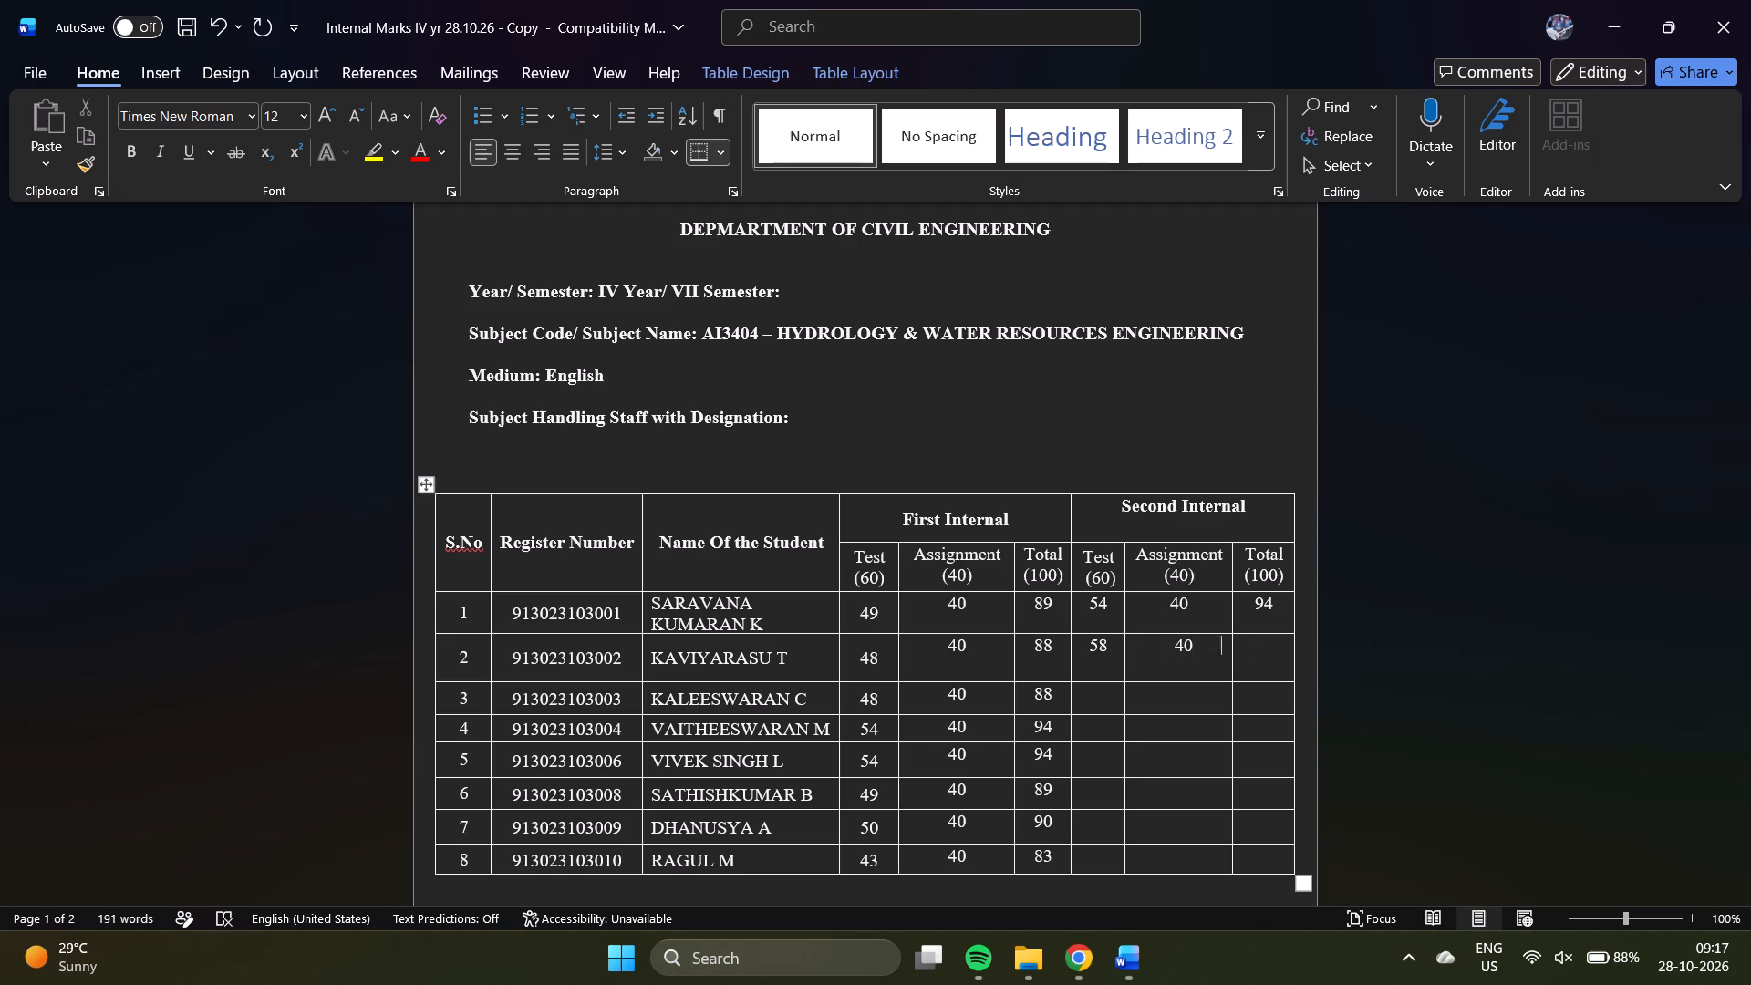
key("9")
key("5")
key("BackSpace")
key("8")
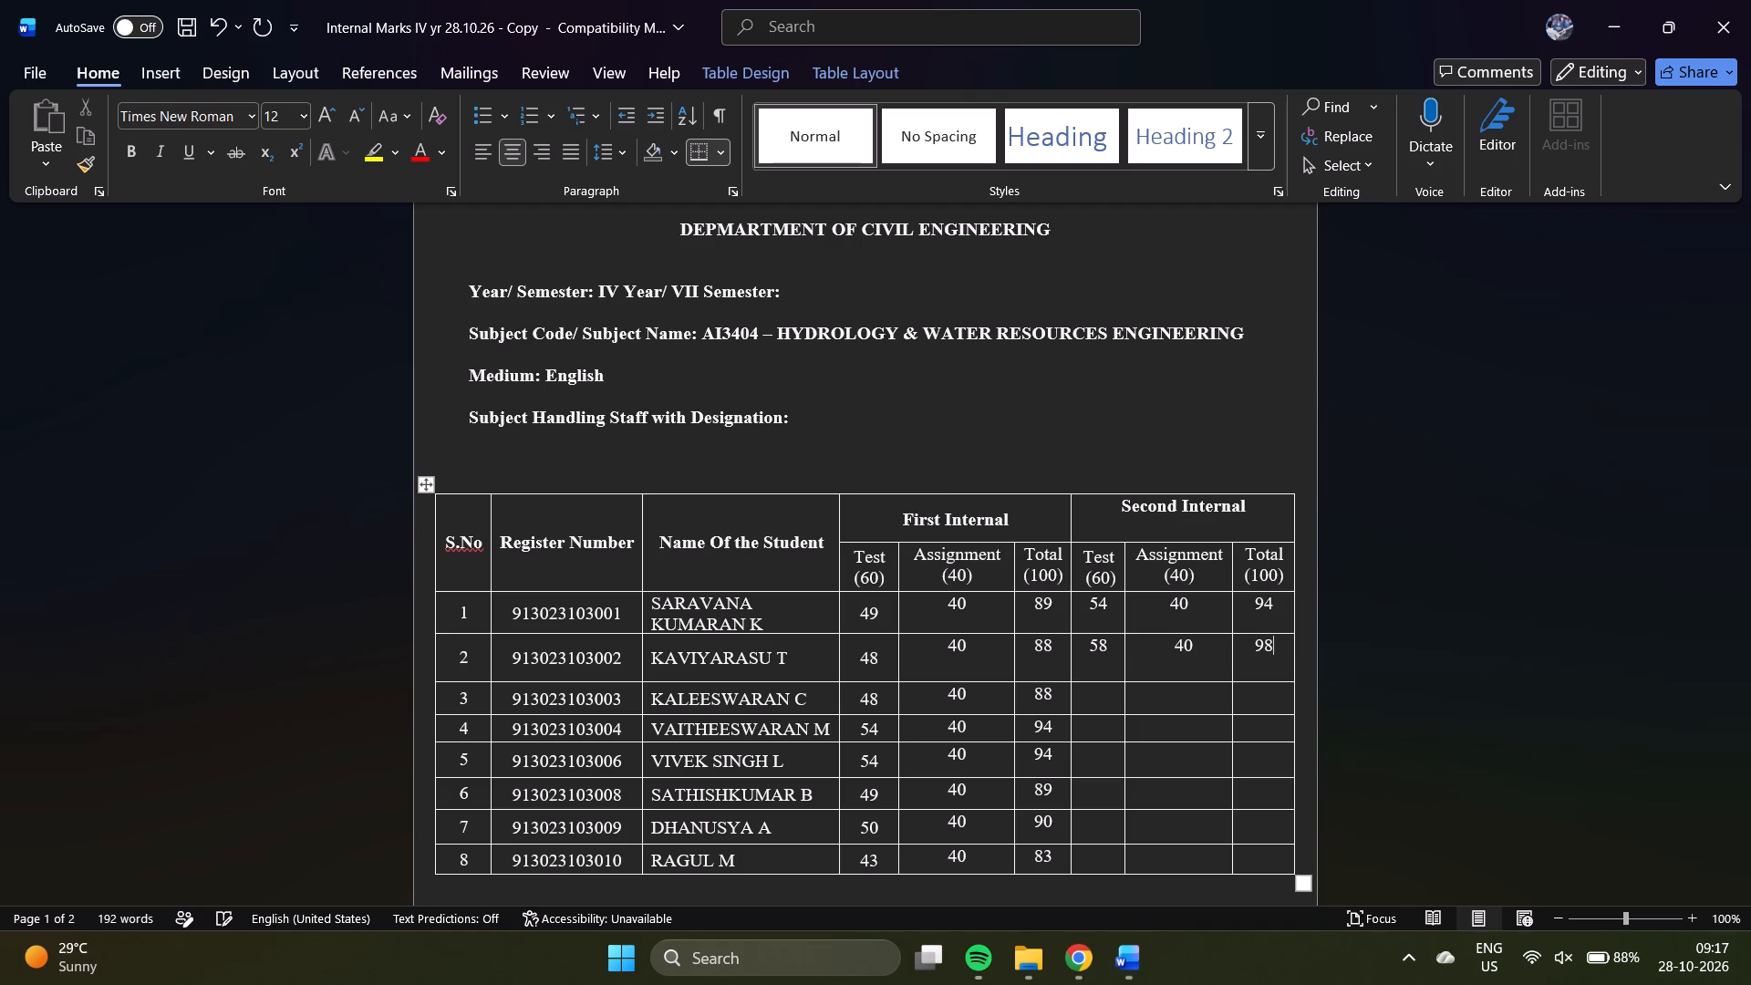
Enter 94 as the Second Internal Total for student 3.
key("Down")
type("94")
Enter 40 as the Second Internal Assignment mark for each of students 3 to 8.
key("Left")
key("Left")
key("Left")
type("40")
key("Down")
type("40")
key("Down")
type("40")
key("Down")
type("40")
key("Down")
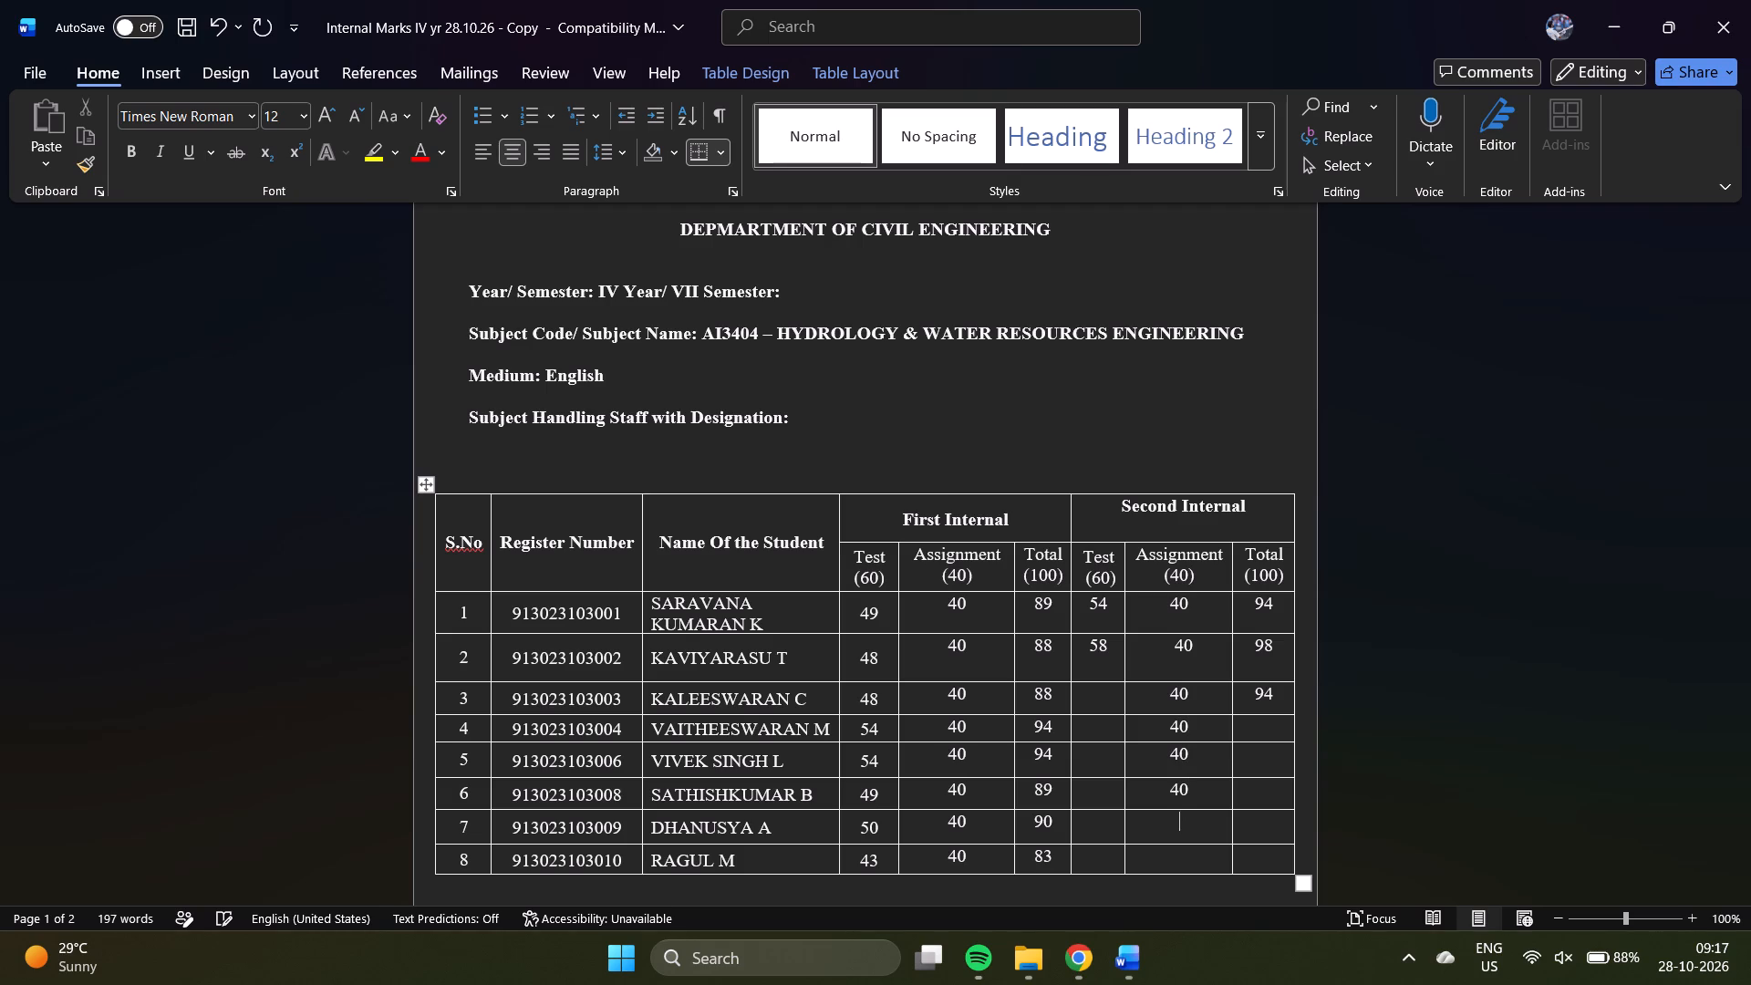
type("40")
key("Down")
type("40")
Enter the Second Internal Totals for students 4 to 8: 98, 95, 92, 93 and 91.
key("Left")
key("Left")
key("Left")
key("Up")
key("Up")
key("Up")
key("Up")
key("Up")
key("Right")
key("Right")
key("Right")
key("Right")
key("Right")
key("Right")
key("Down")
type("98")
key("Down")
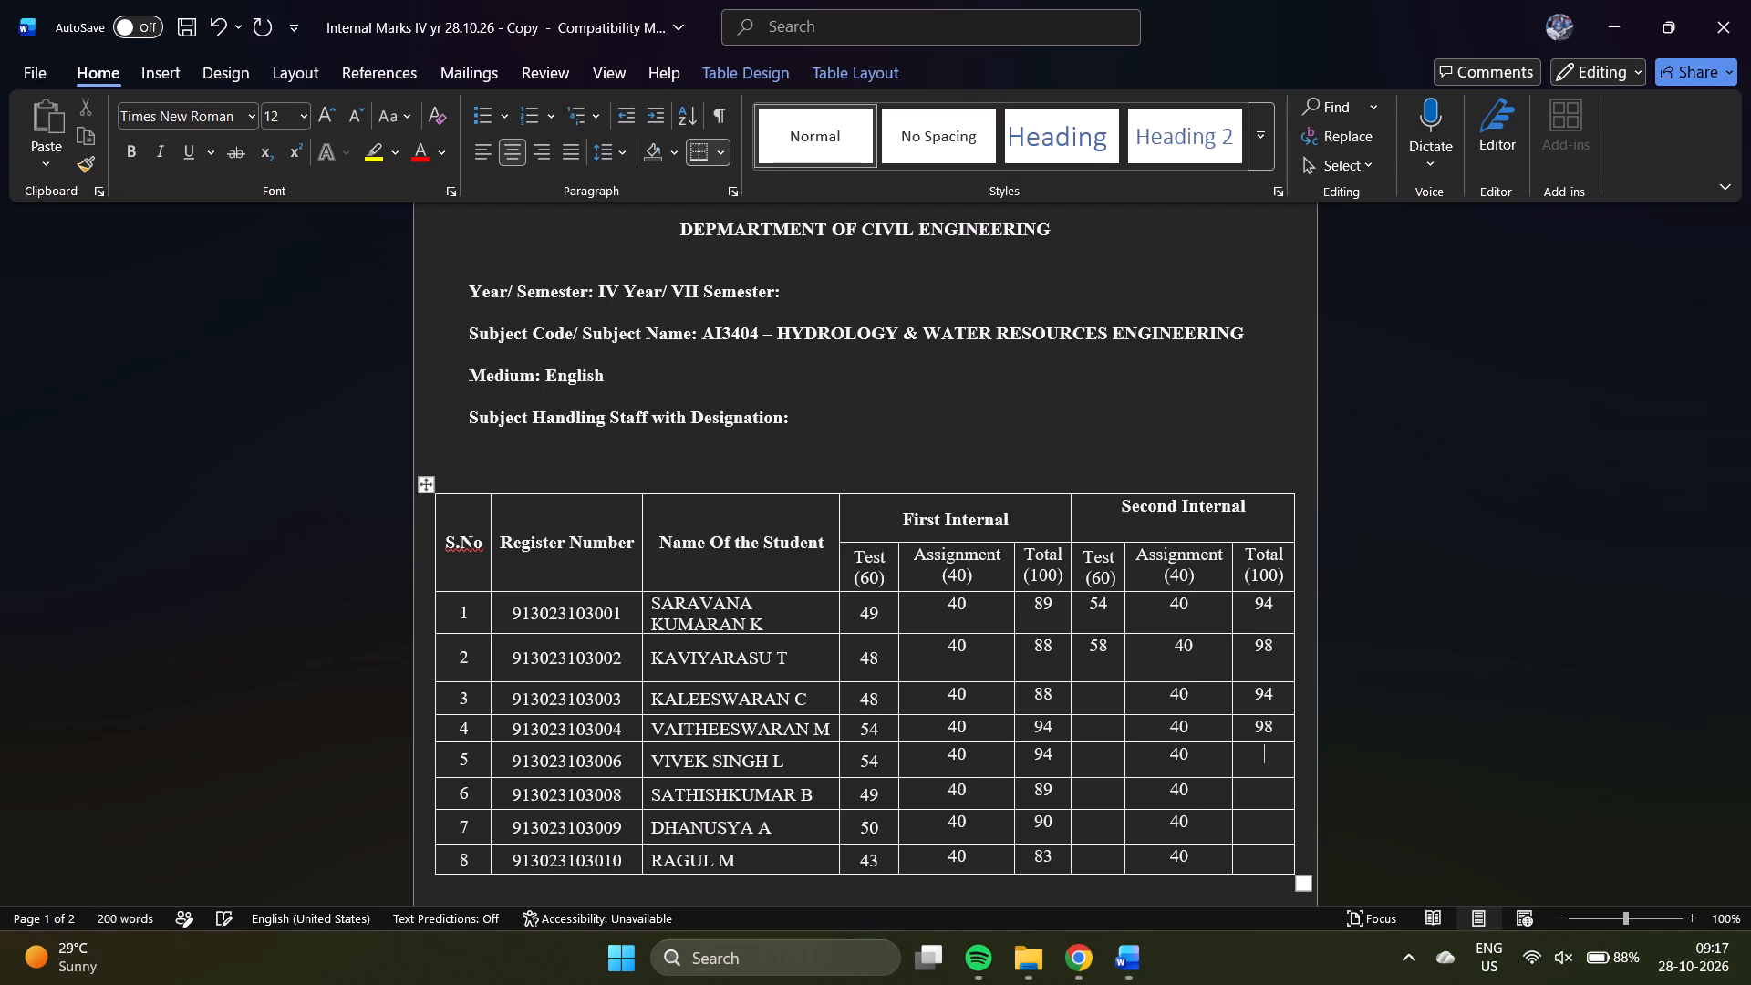
type("95")
key("Down")
type("92")
key("Down")
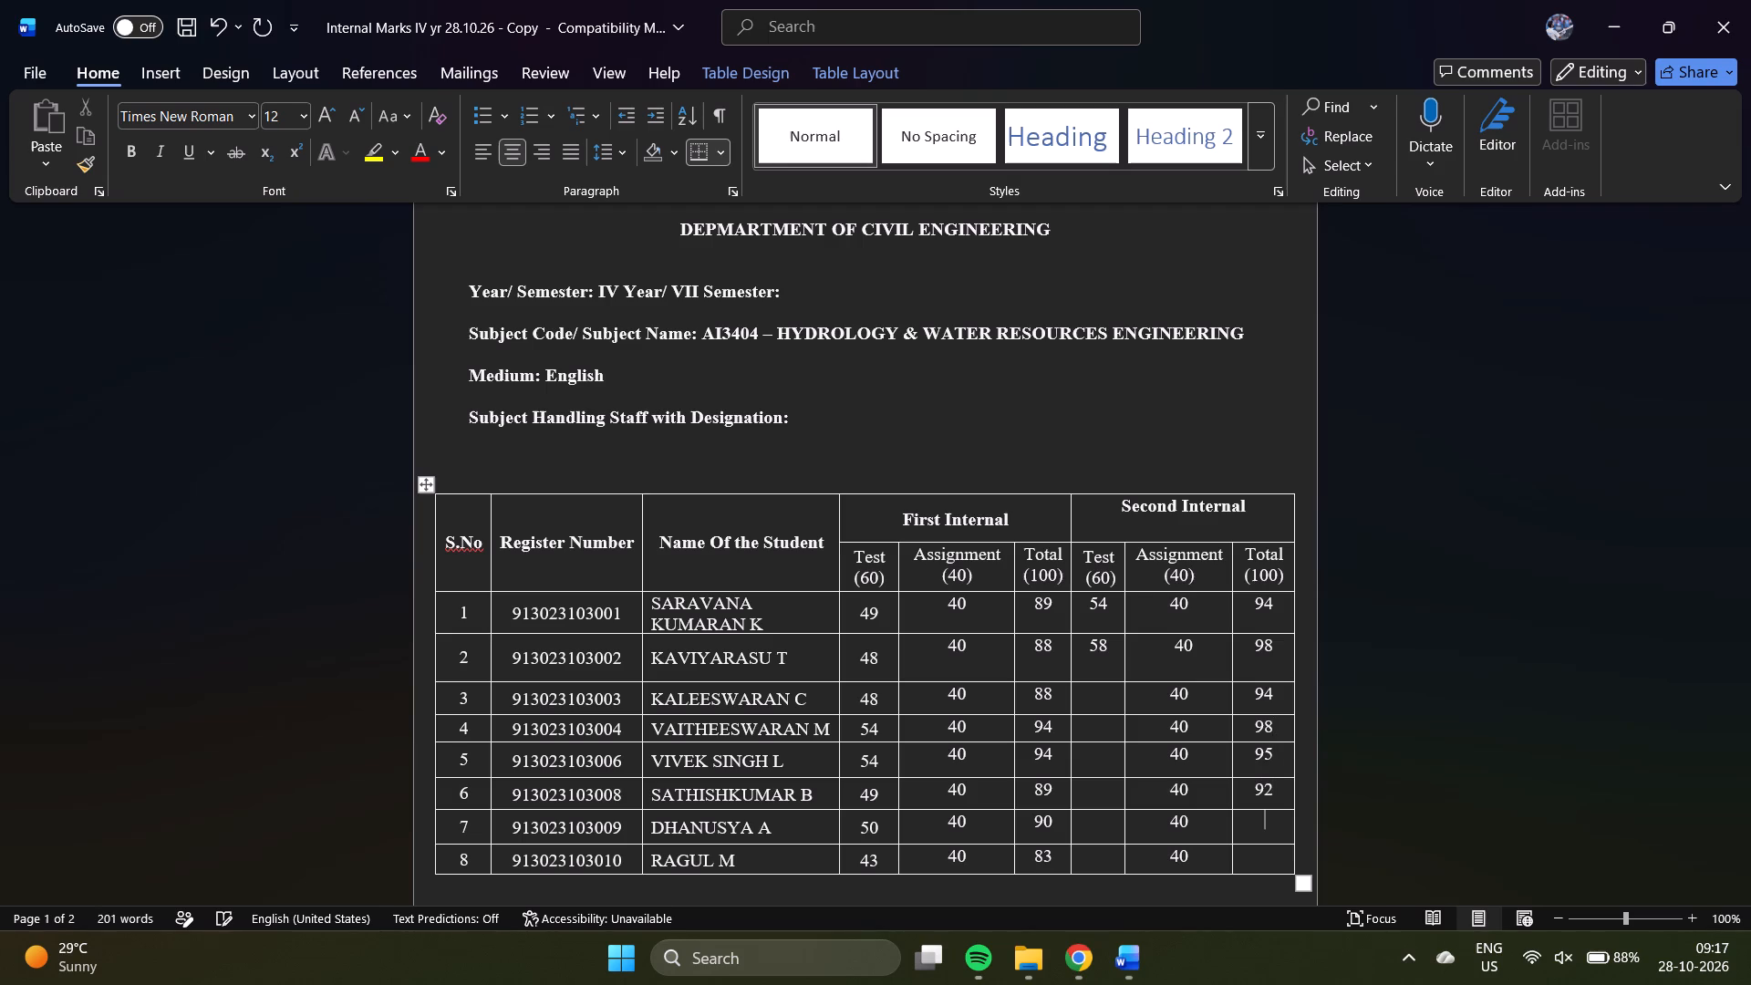
type("93")
key("Down")
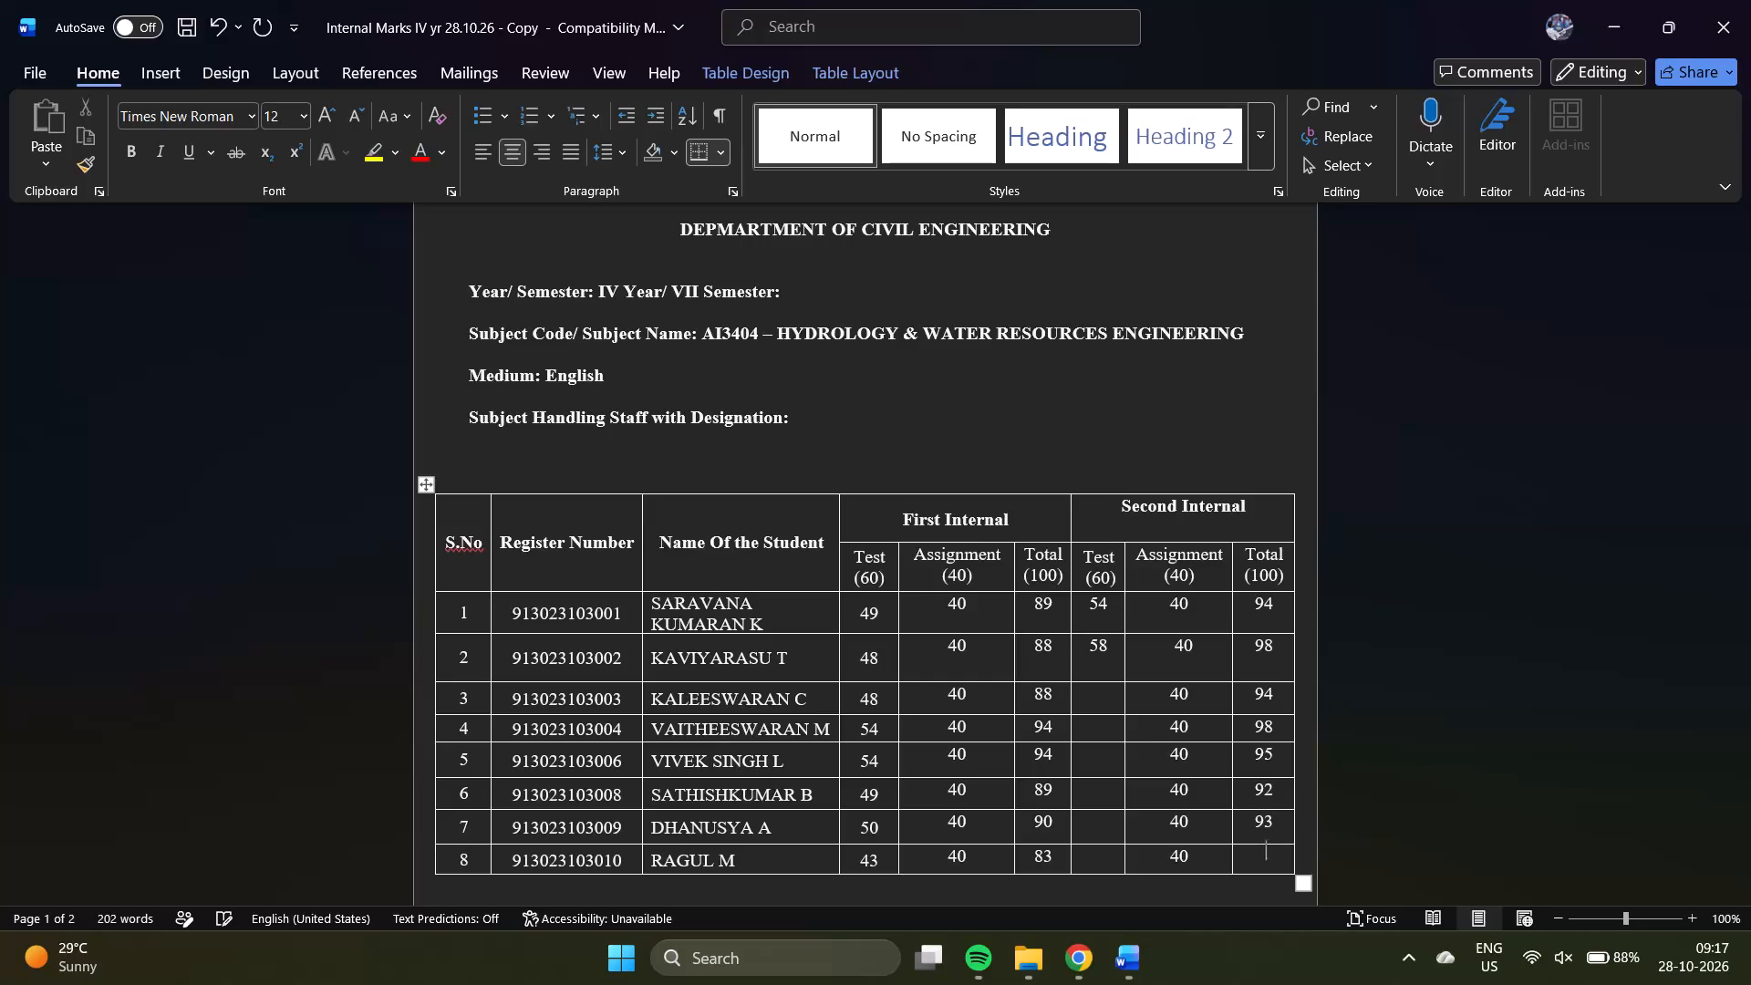
type("91")
Enter the Second Internal Test marks for students 3 to 8: 54, 58, 55, 52, 53 and 51.
key("Left")
key("Left")
key("Left")
key("Left")
key("Left")
key("Up")
key("Up")
key("Up")
key("Up")
key("Up")
key("Left")
type("54")
key("Down")
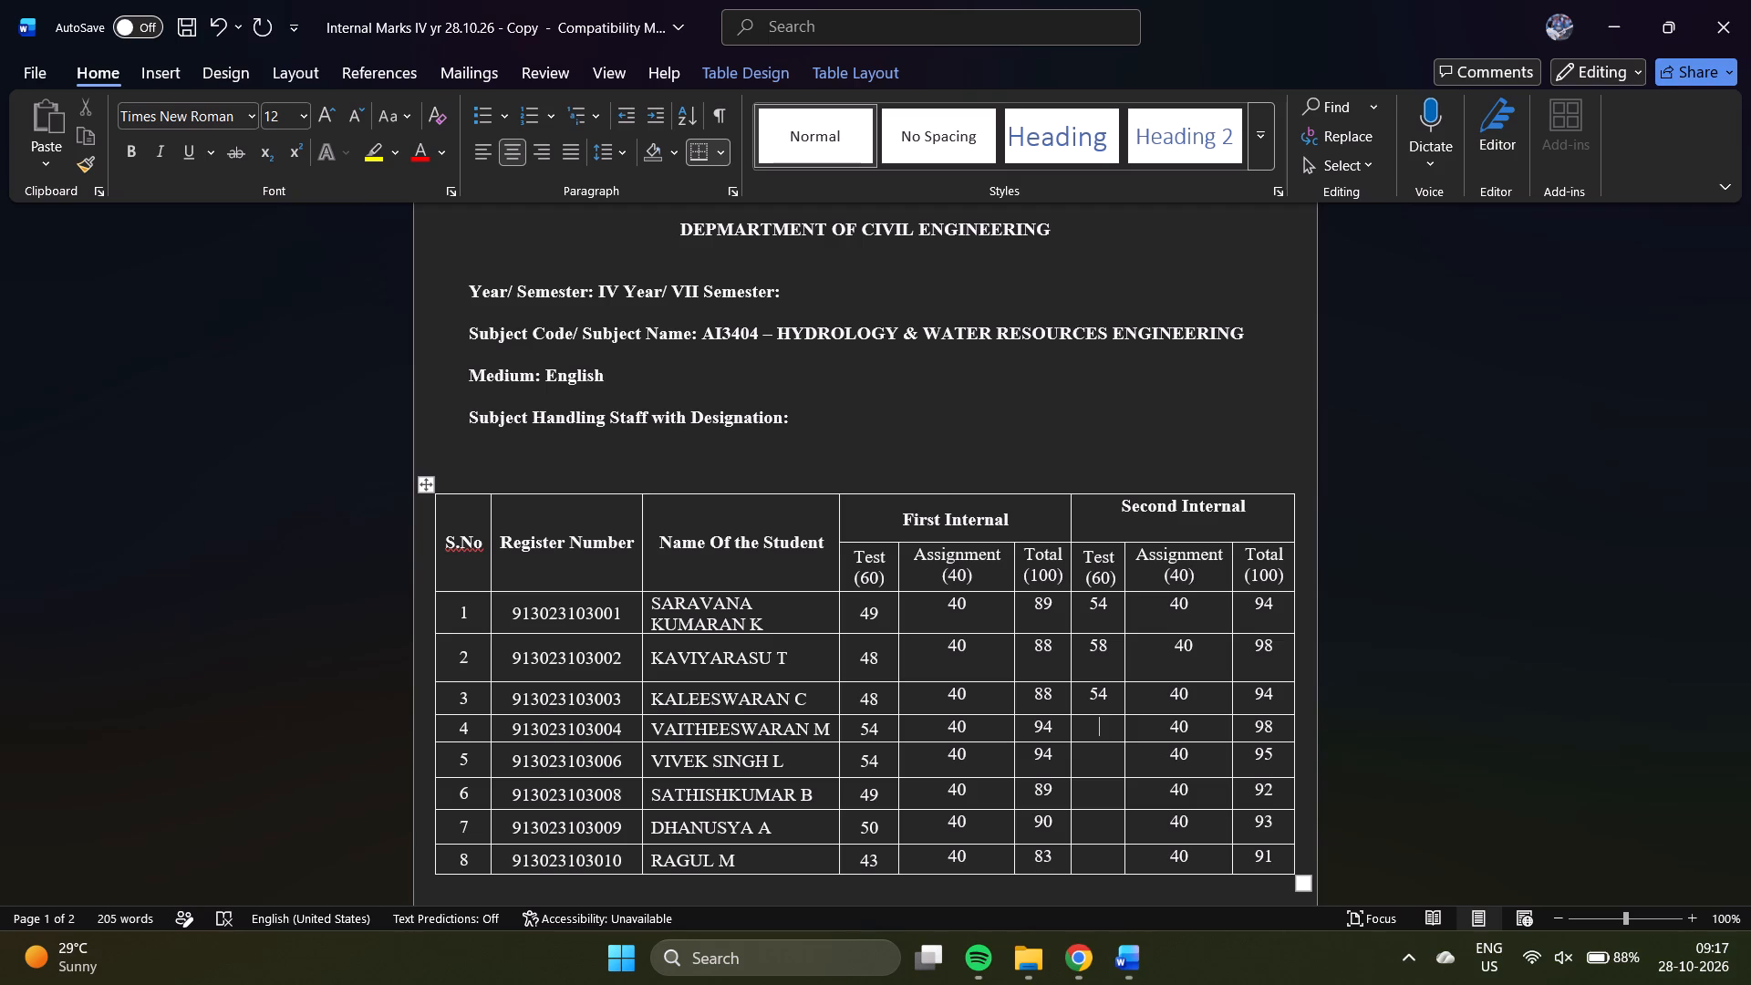
type("58")
key("Down")
type("55")
key("Down")
type("52")
key("Up")
key("Down")
key("Down")
type("53")
key("Down")
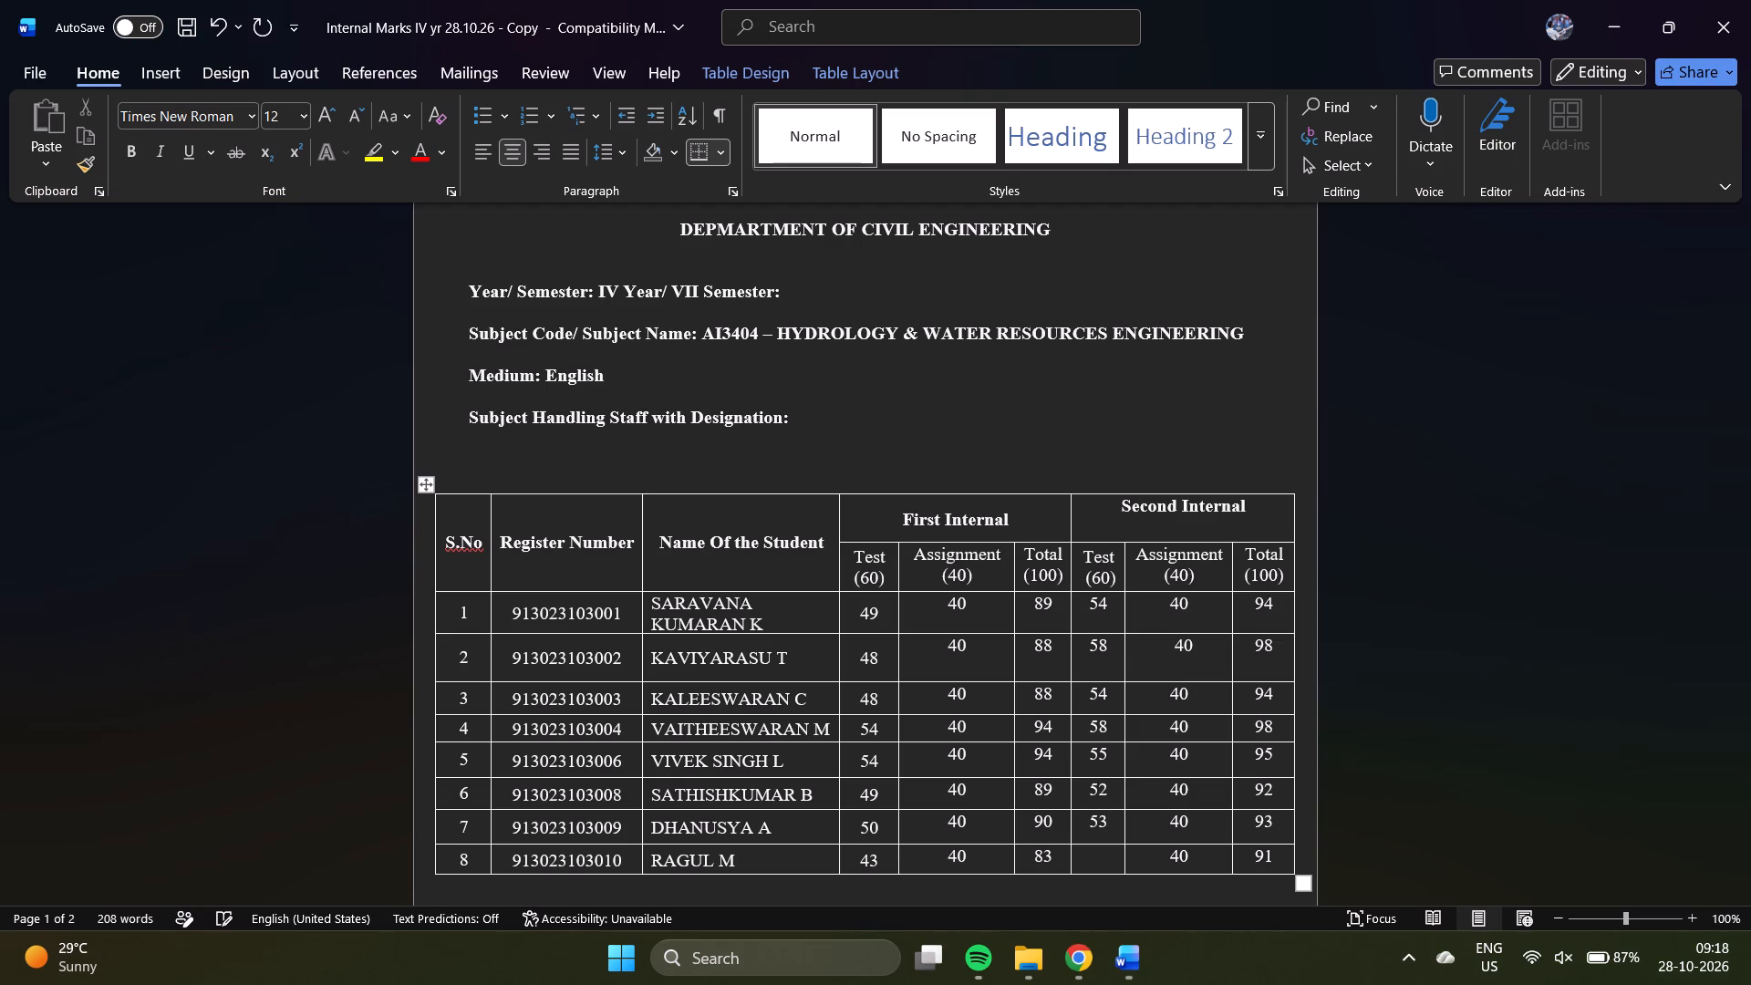
type("51")
Copy "AI3404 – HYDROLOGY & WATER RESOURCES ENGINEERING" from the English-medium sheet into the Tamil-medium sheet's Subject Code/ Subject Name line.
scroll(865, 615, "down", 2)
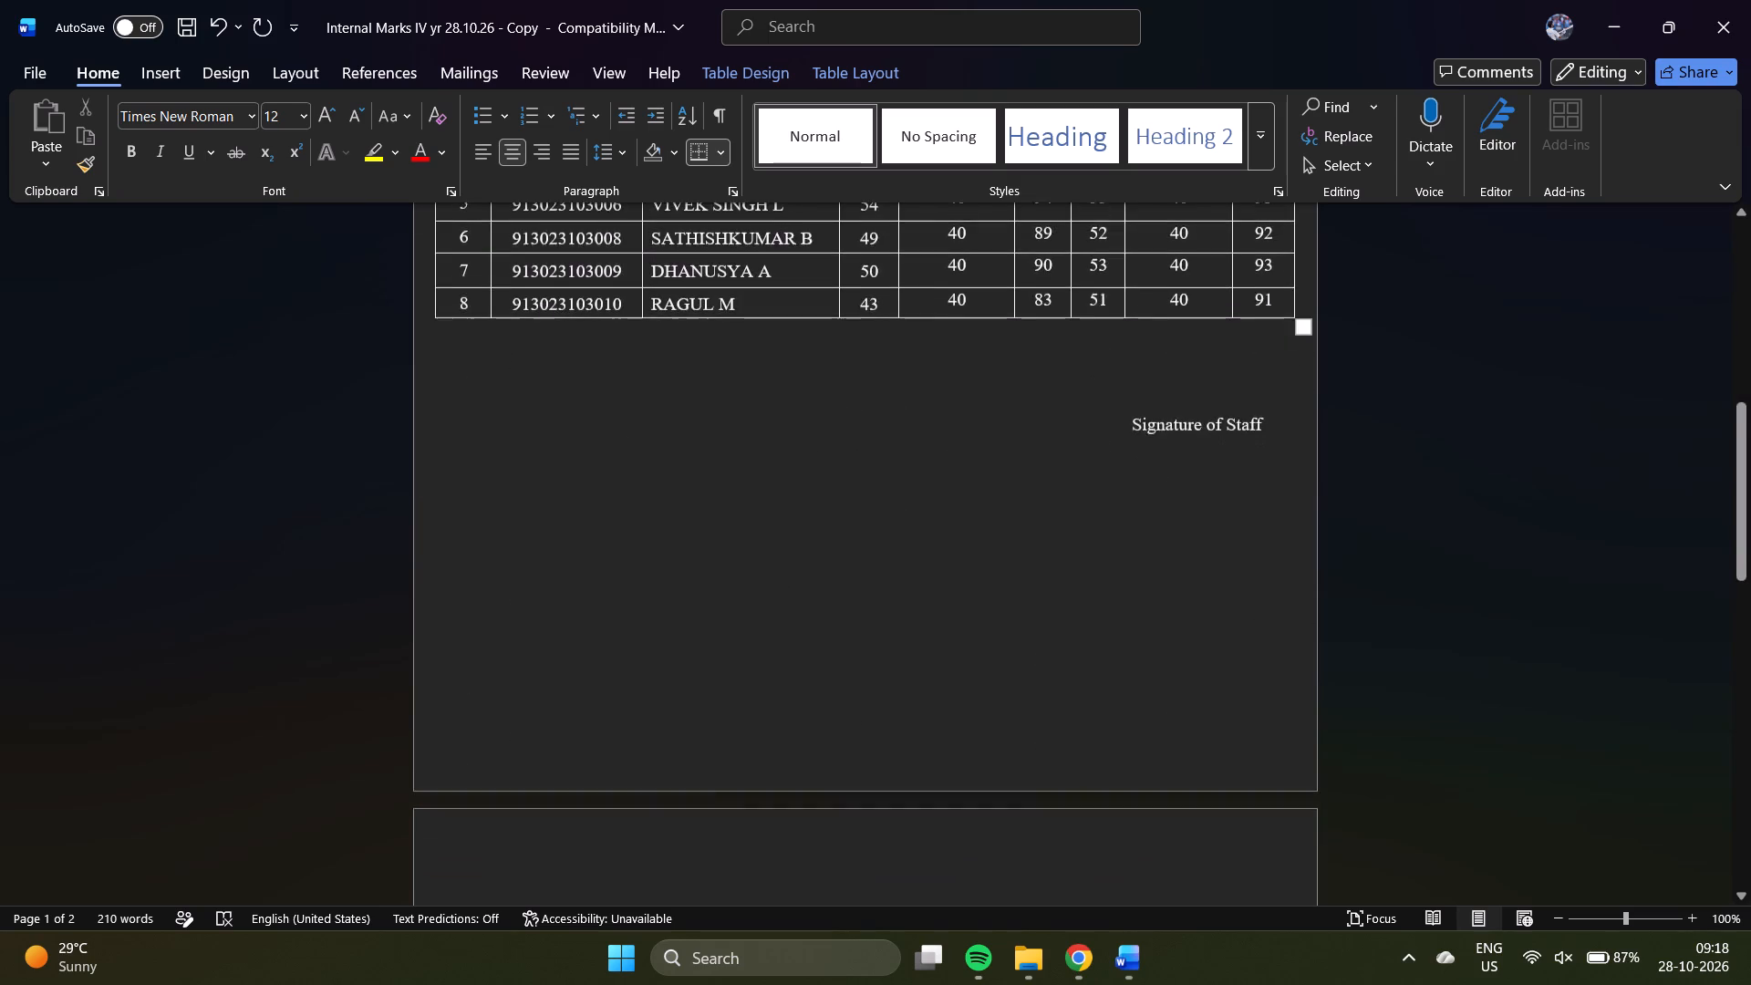
scroll(865, 615, "down", 3)
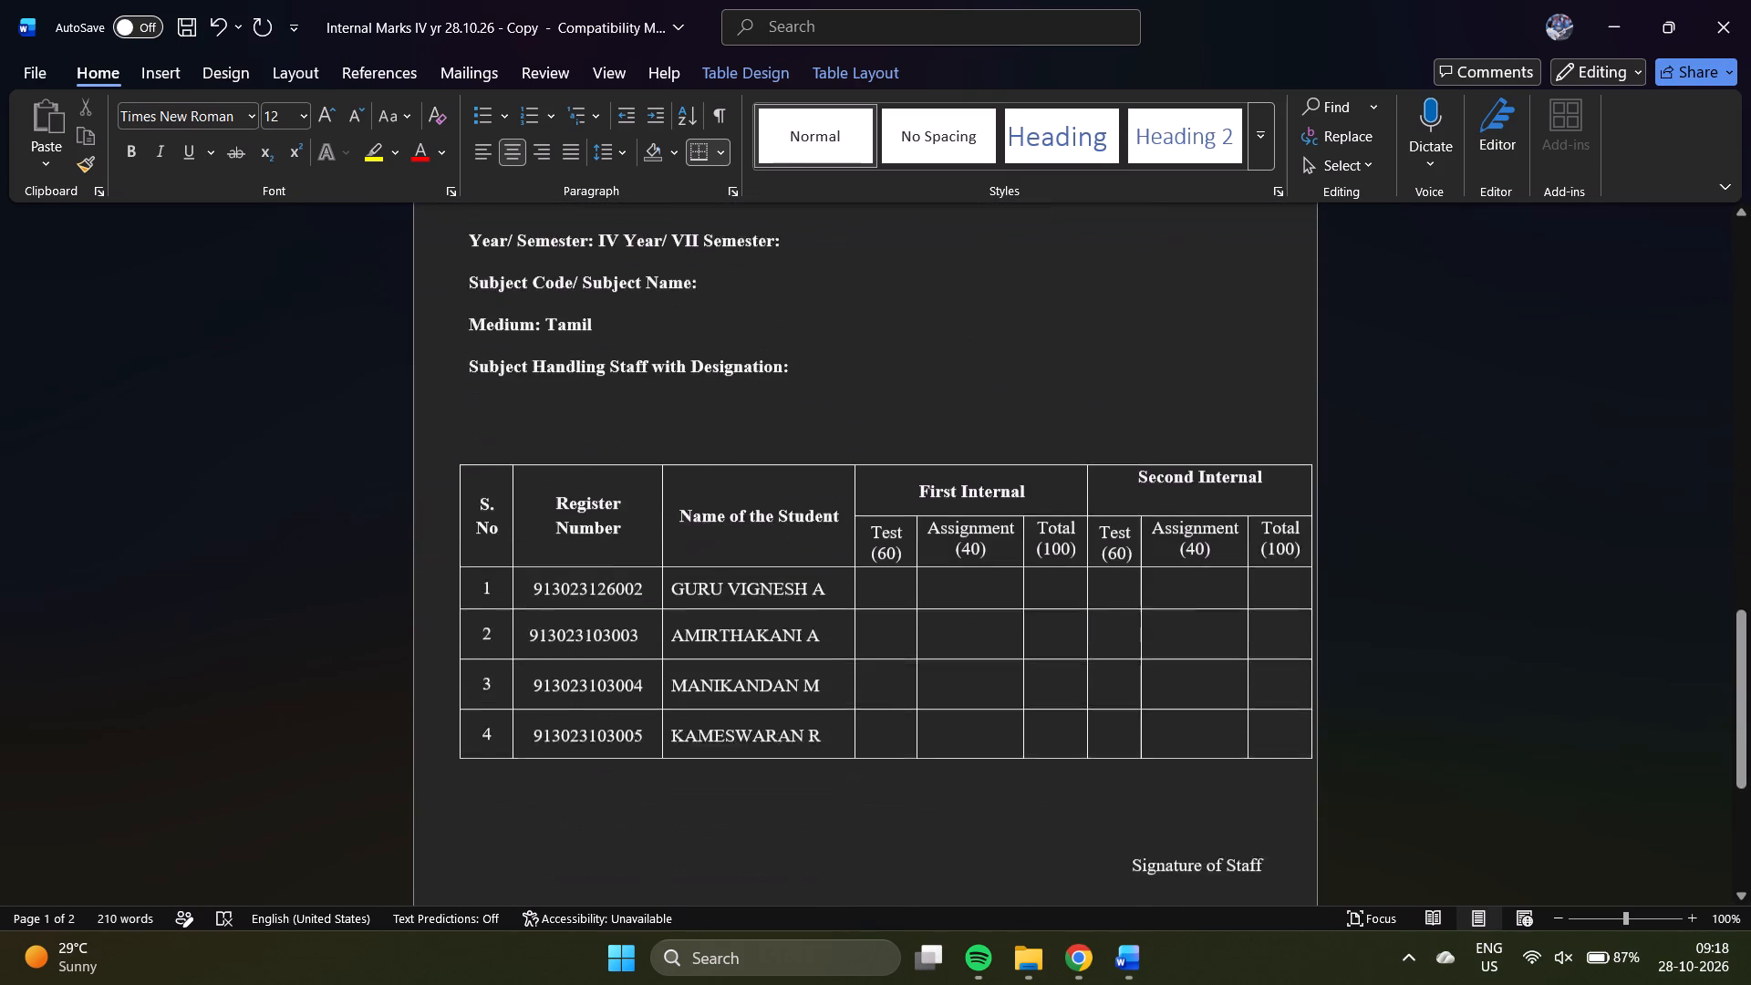
left_click(865, 615)
scroll(865, 615, "up", 7)
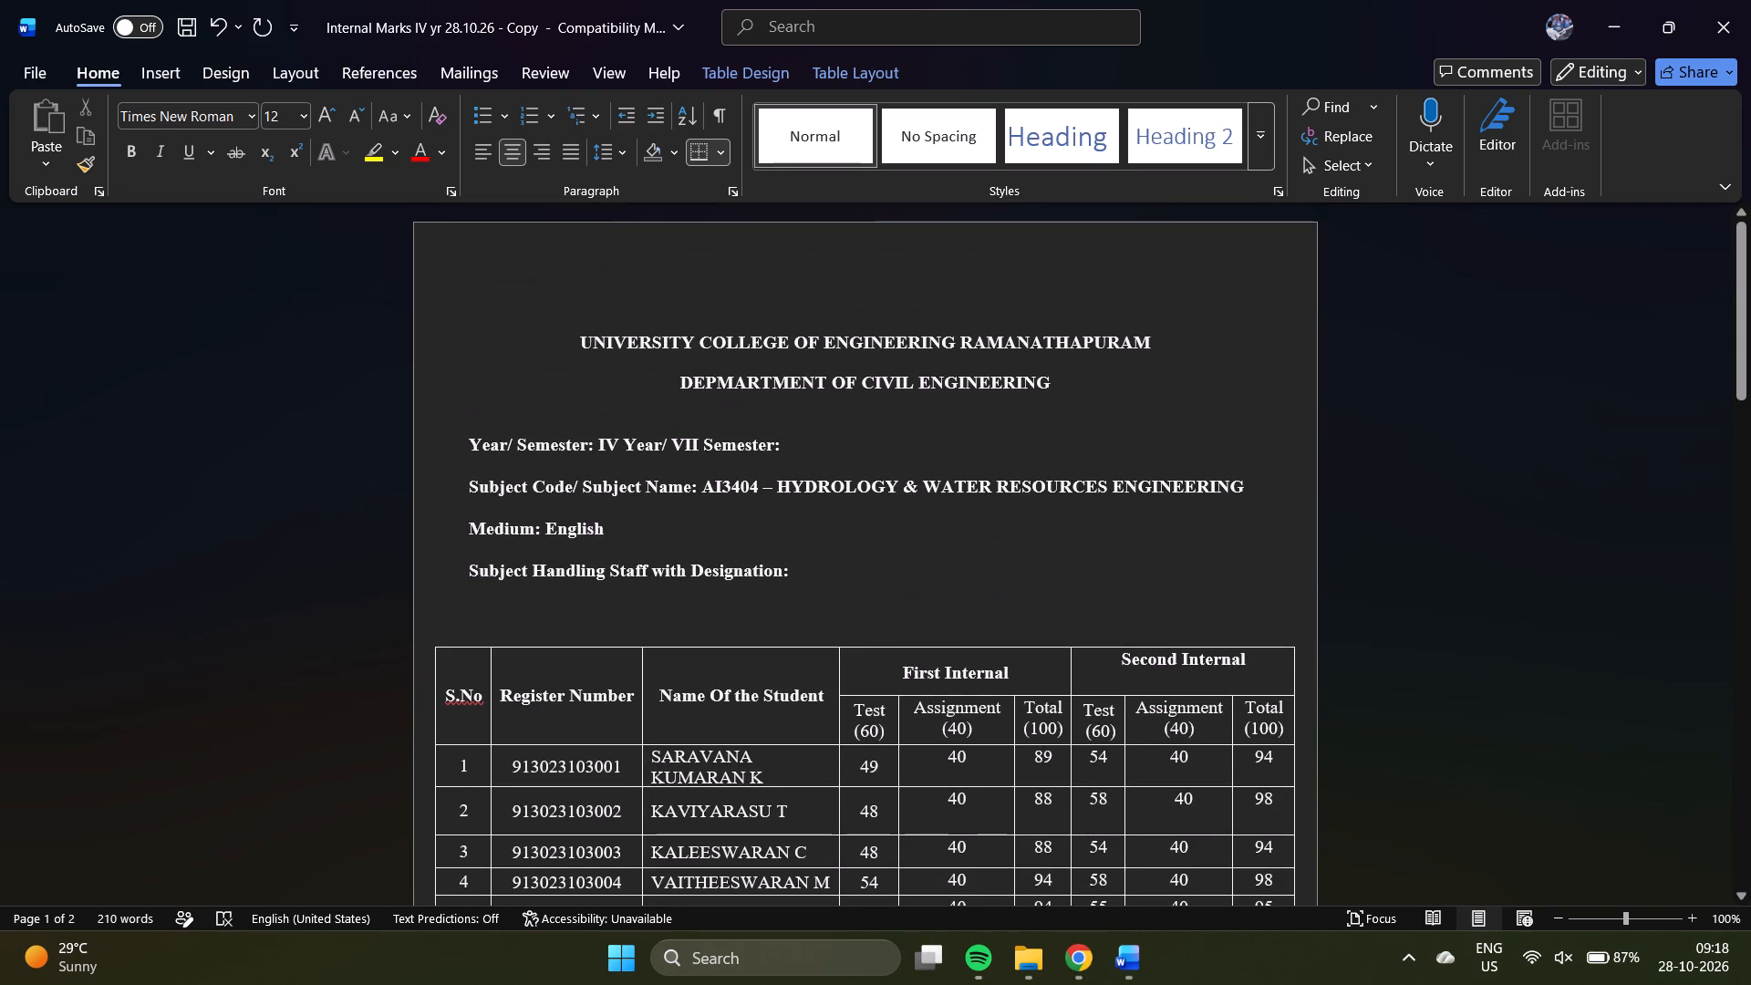
left_click_drag(1245, 489, 748, 462)
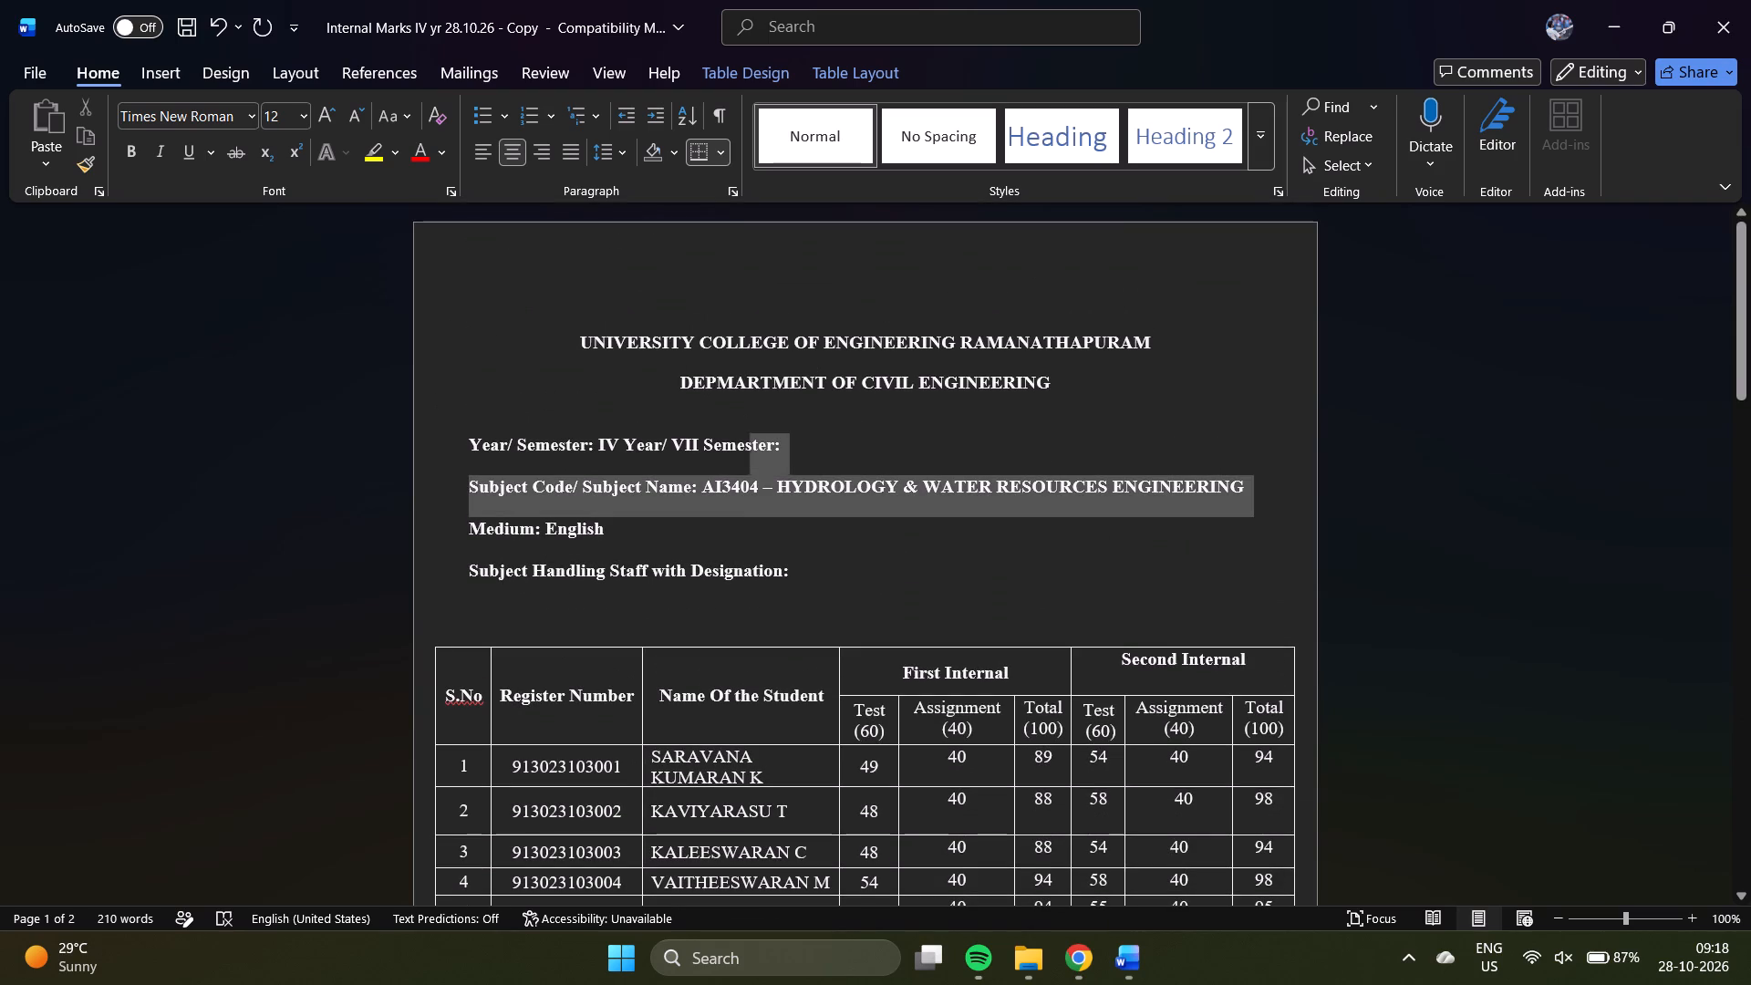
left_click_drag(748, 462, 734, 482)
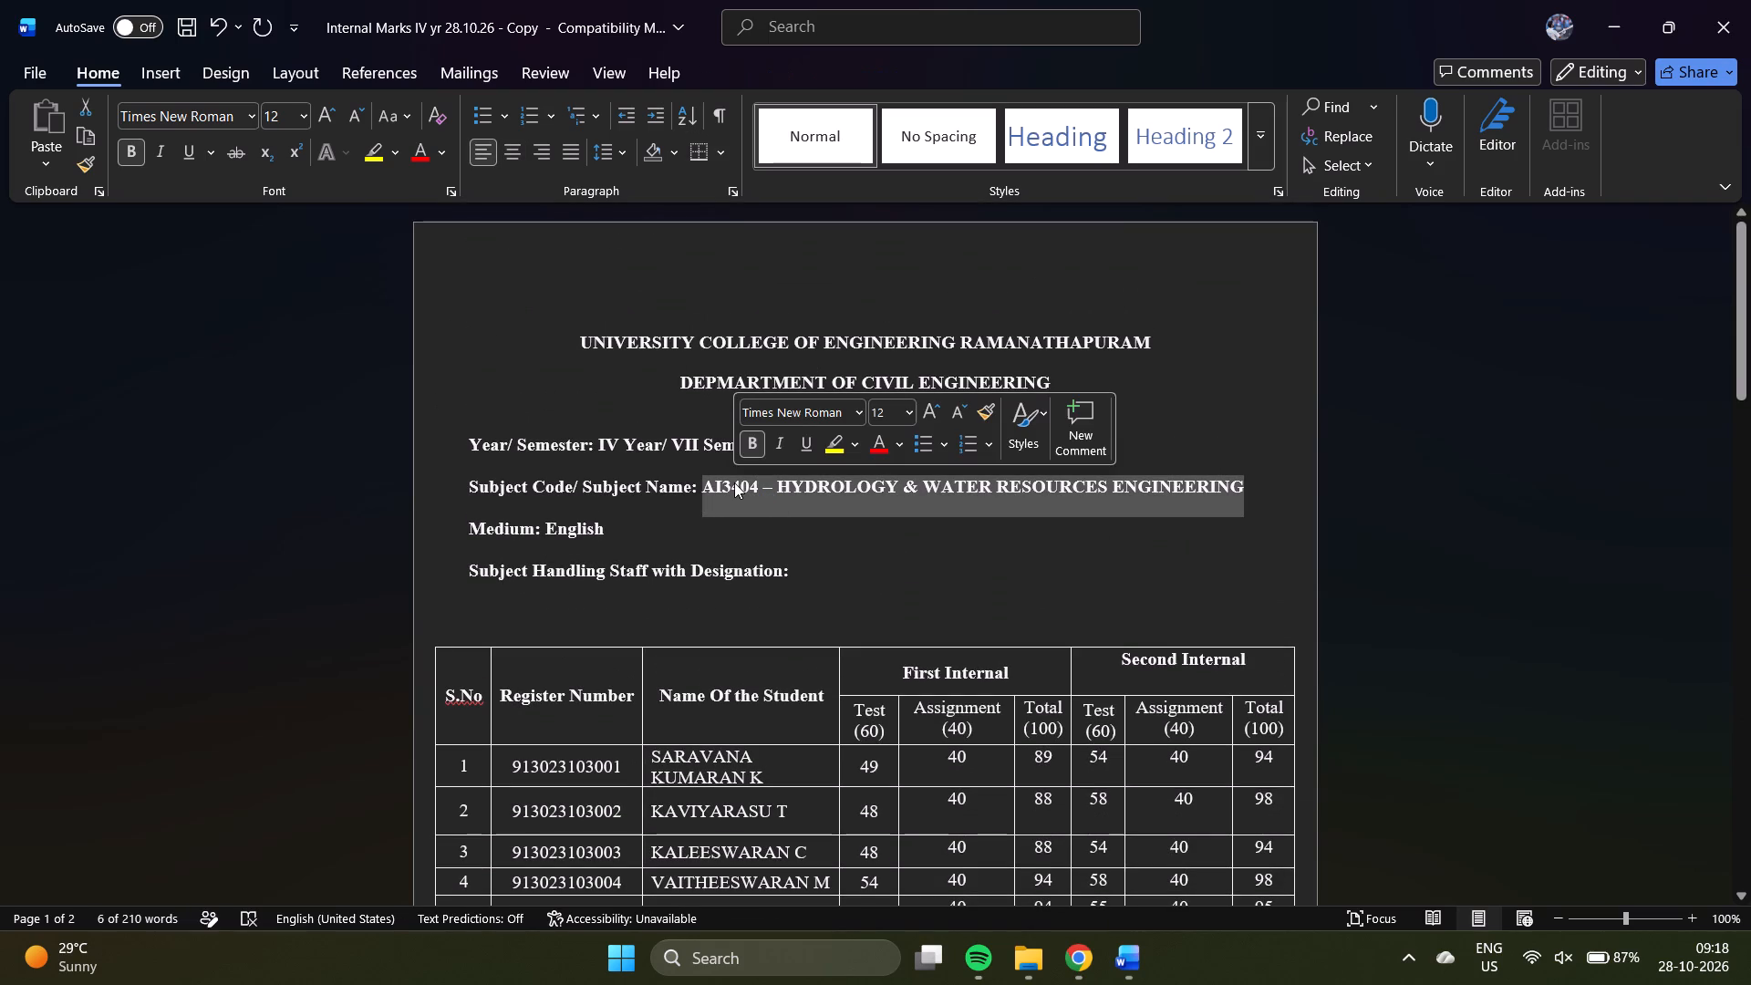
key("ctrl+c")
scroll(734, 482, "down", 6)
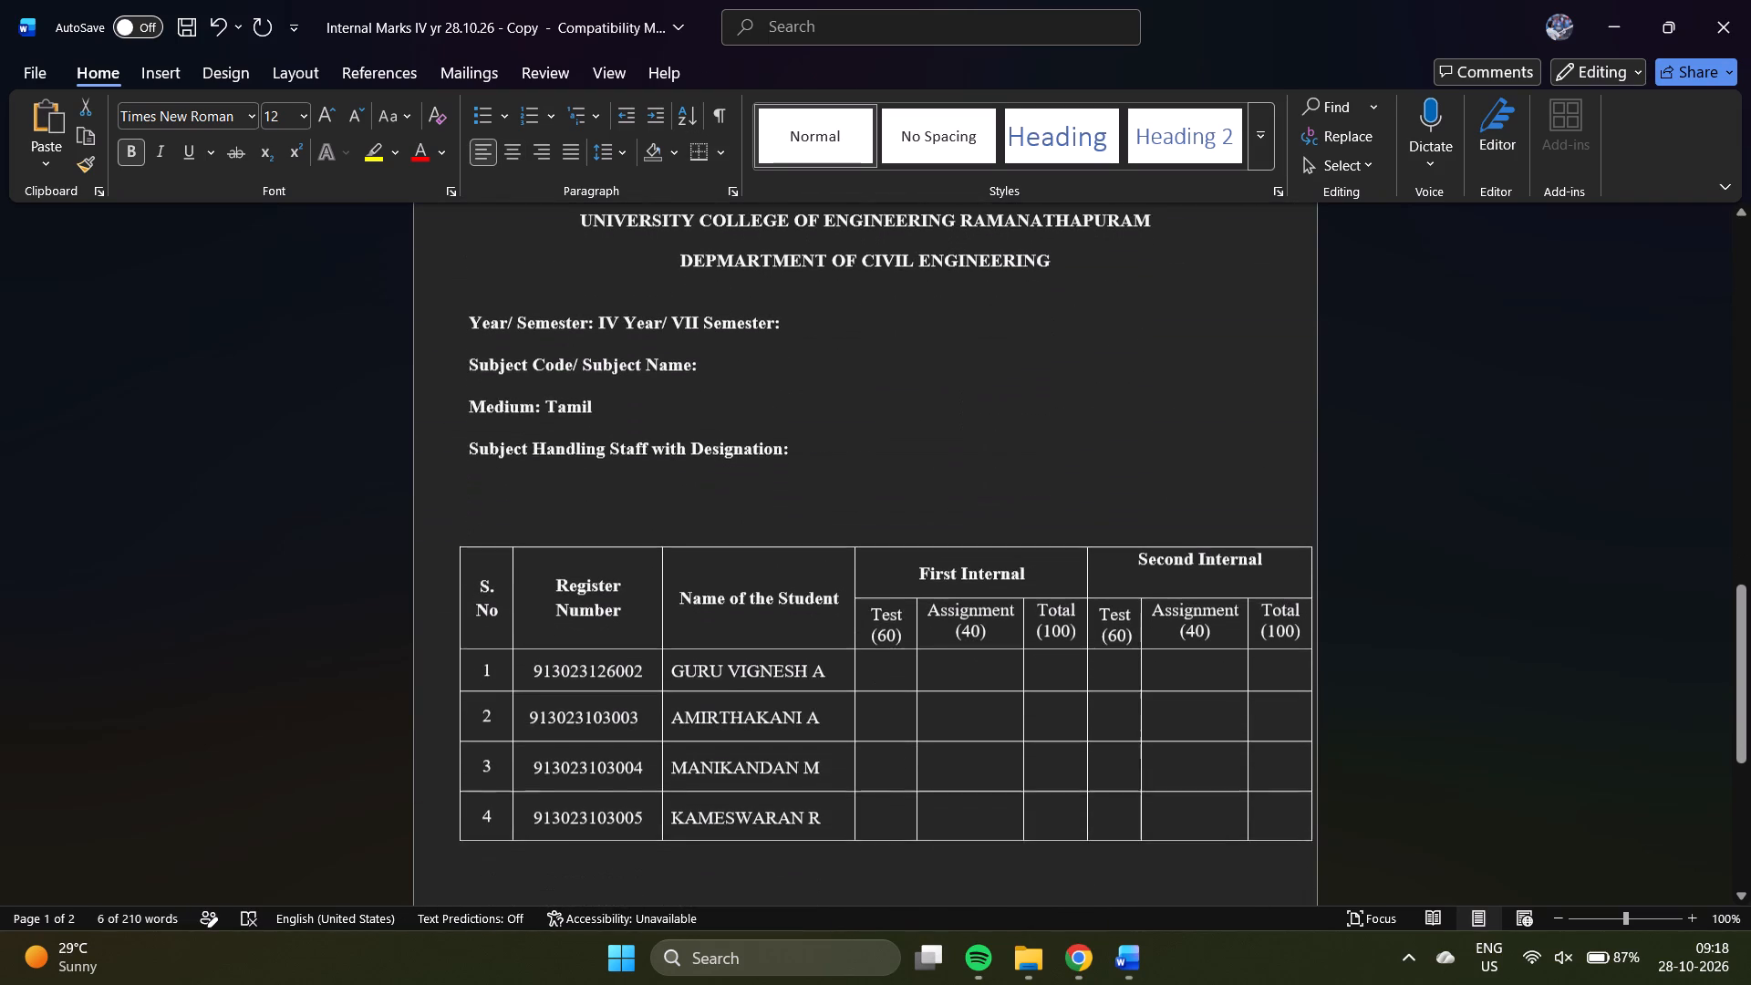
left_click(755, 341)
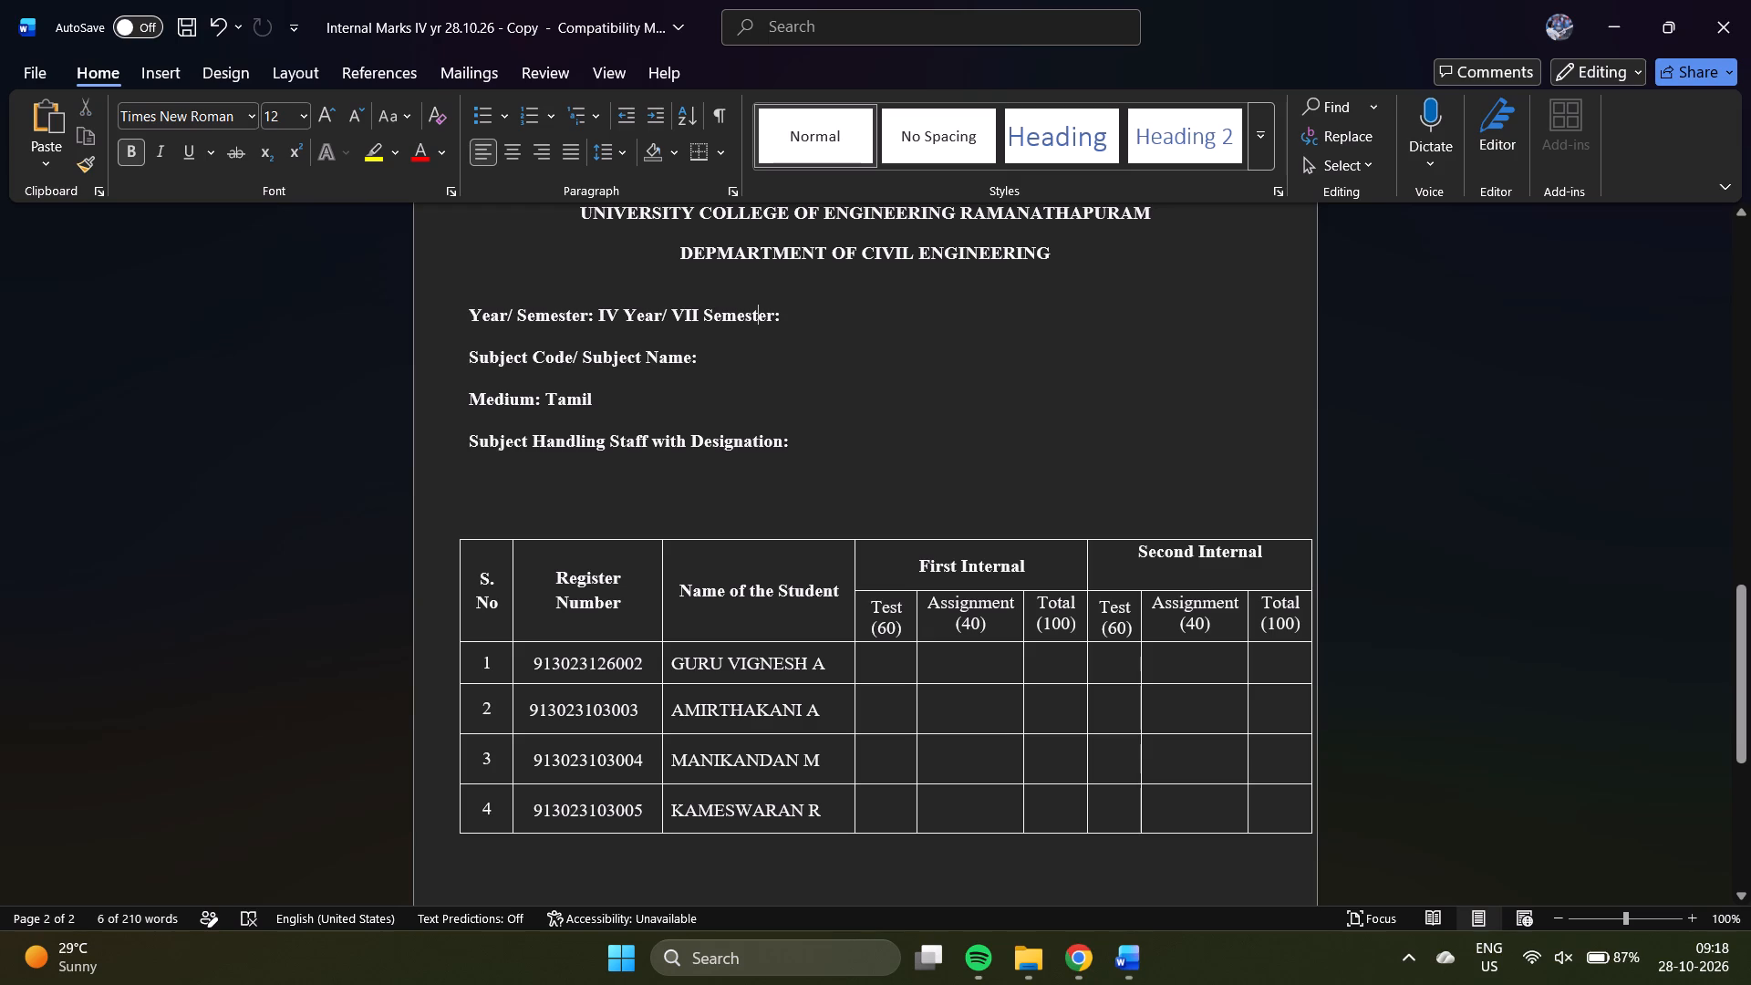
left_click(750, 350)
key("ctrl+v")
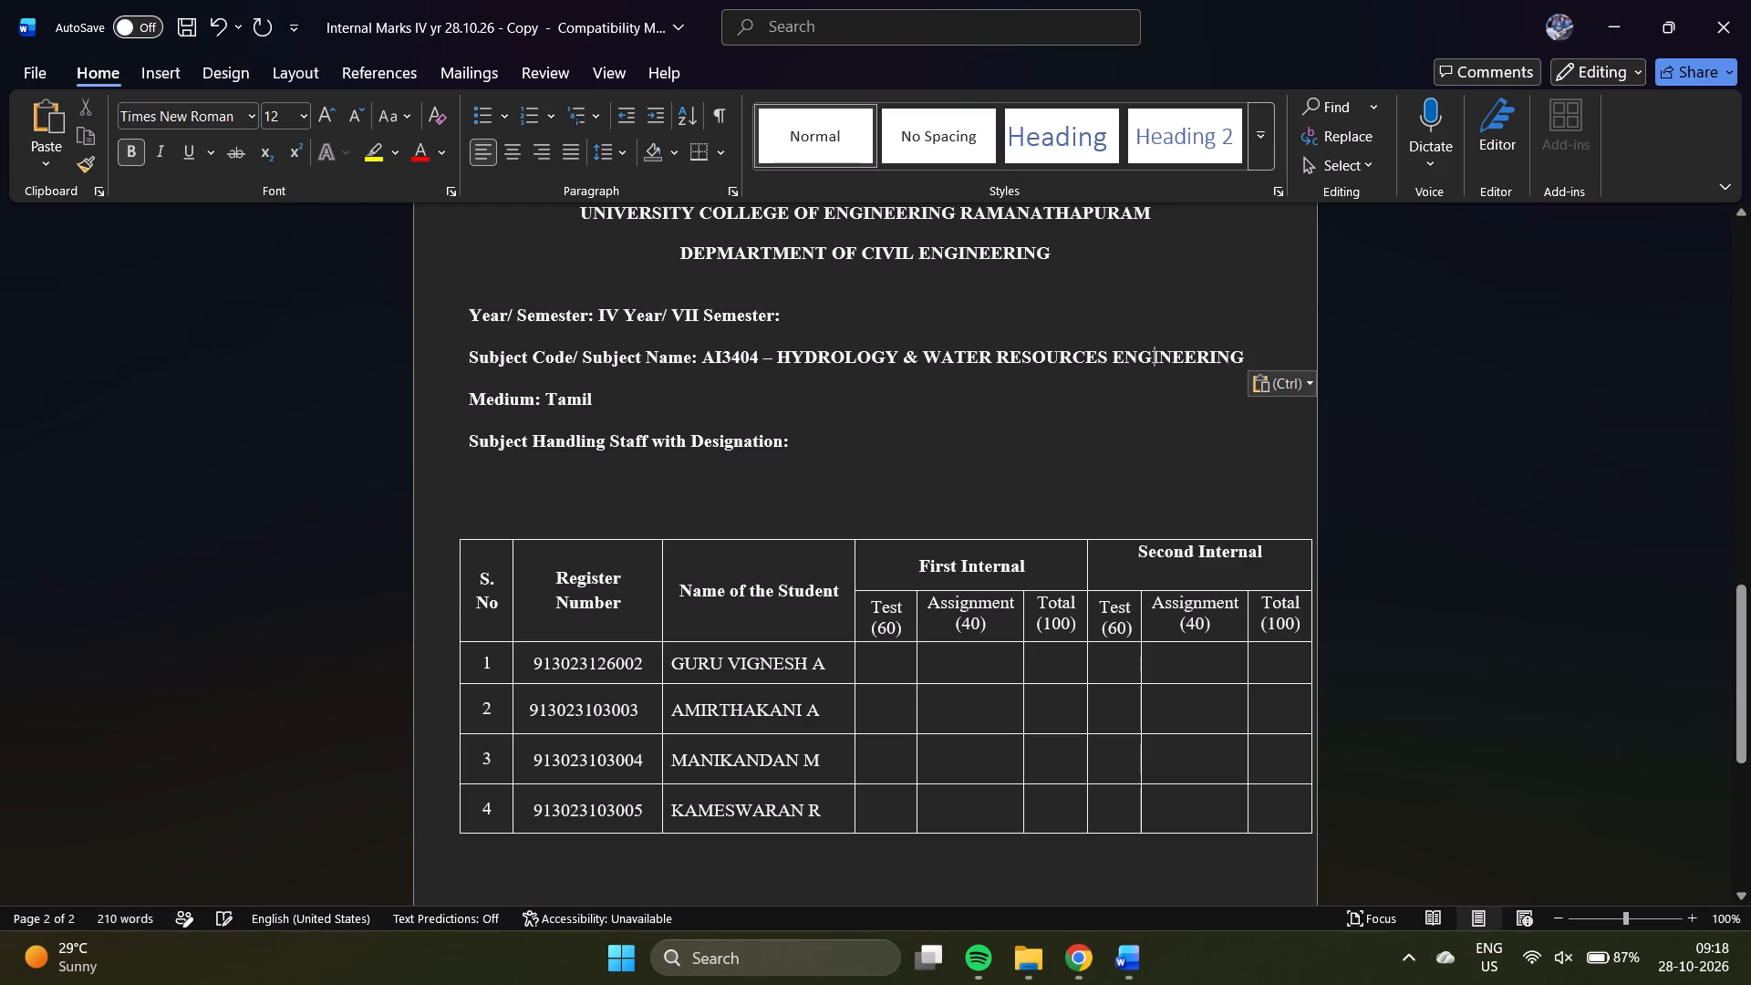
Change the subject code on the Tamil-medium sheet to AI3404T.
left_click(757, 353)
key("t")
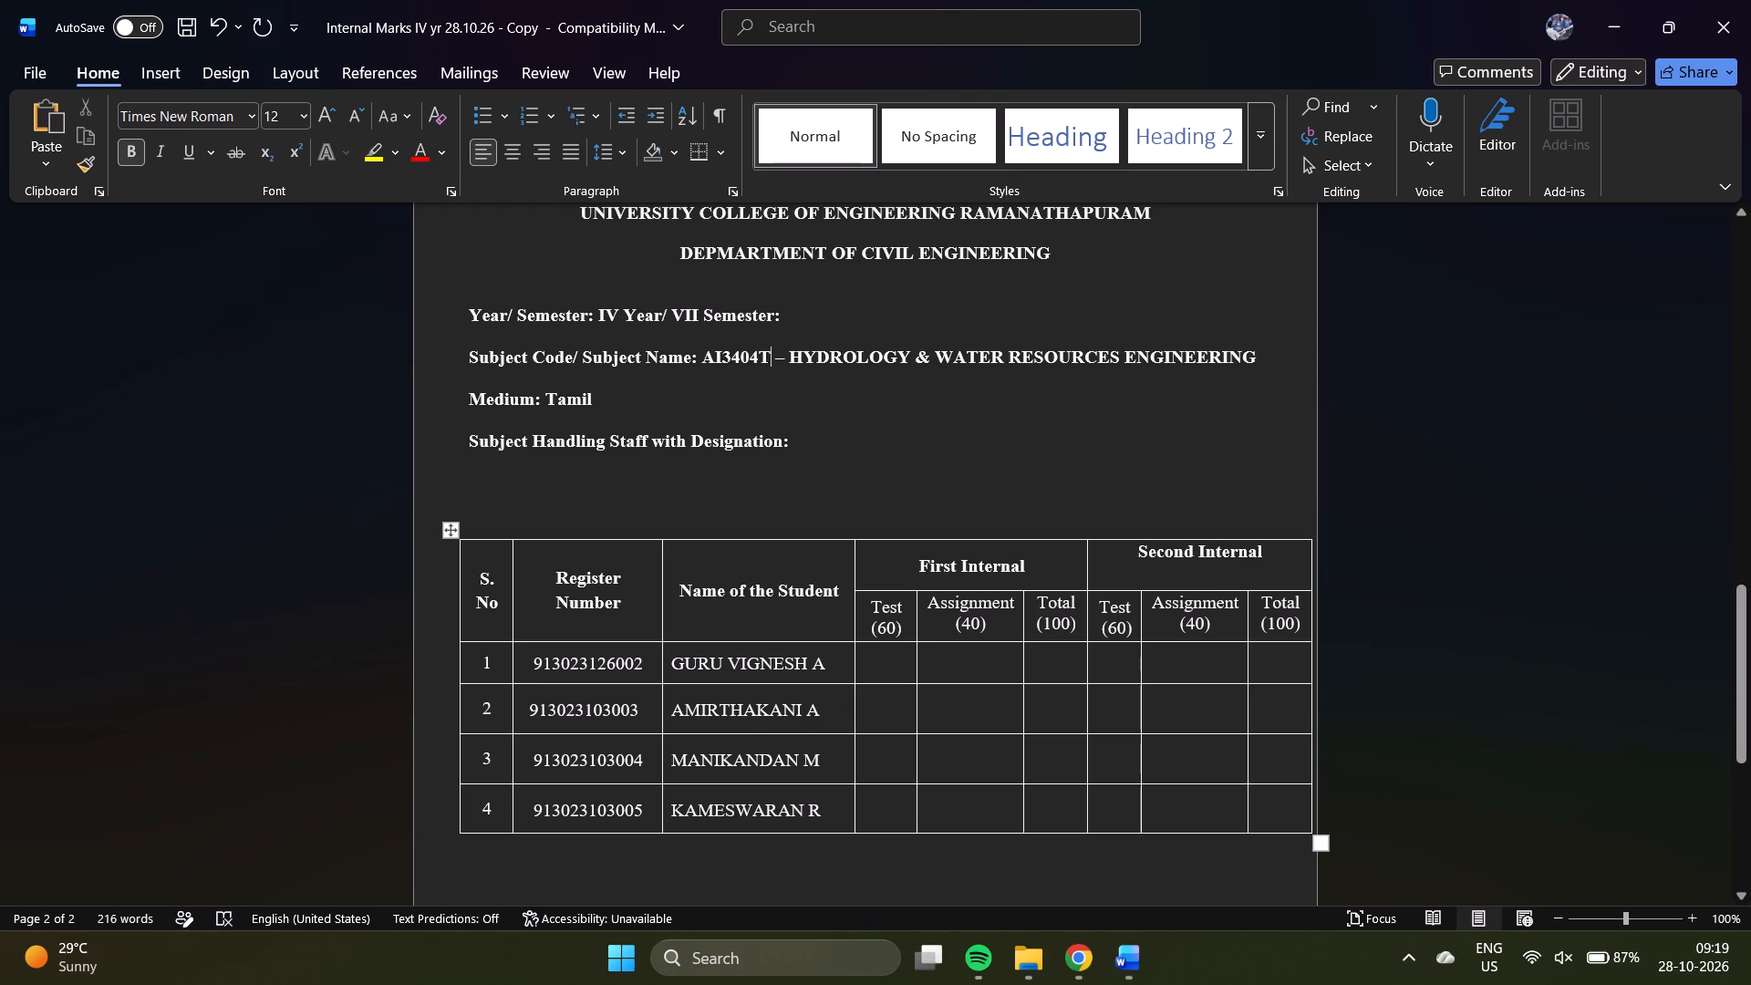
Enter 40 as the First Internal Assignment mark for each of students 1 to 4 in the Tamil-medium table.
left_click(886, 670)
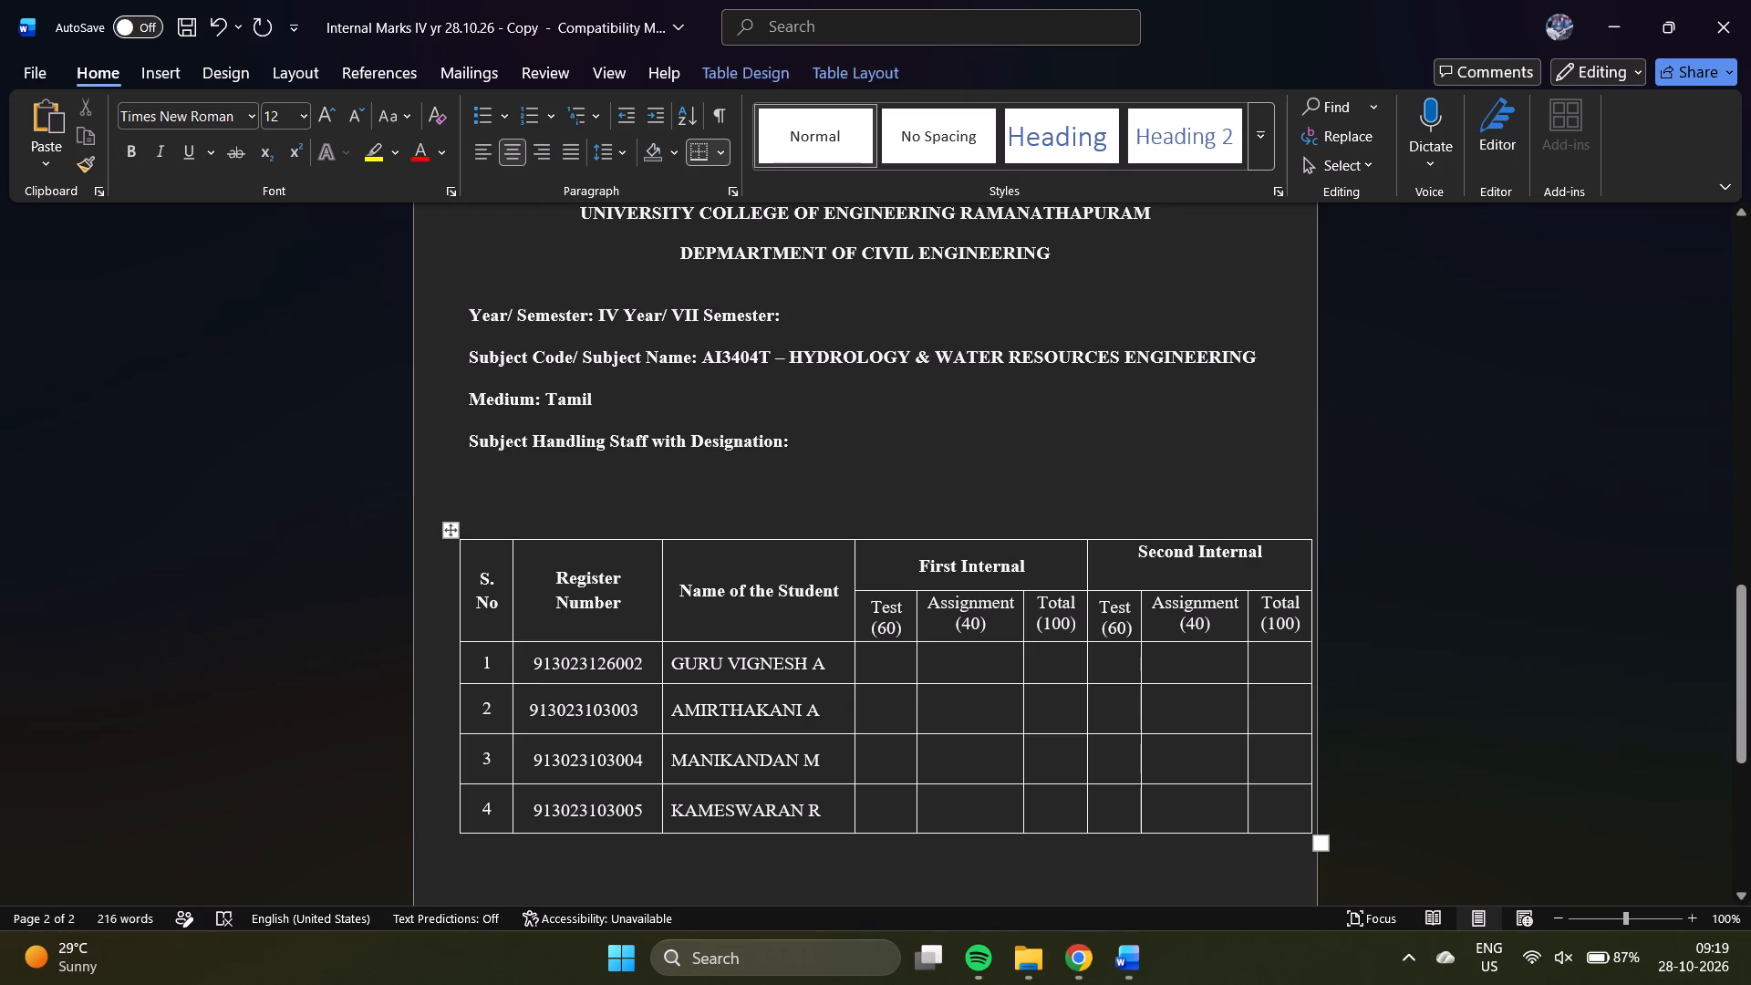
left_click(989, 650)
type("40")
key("Down")
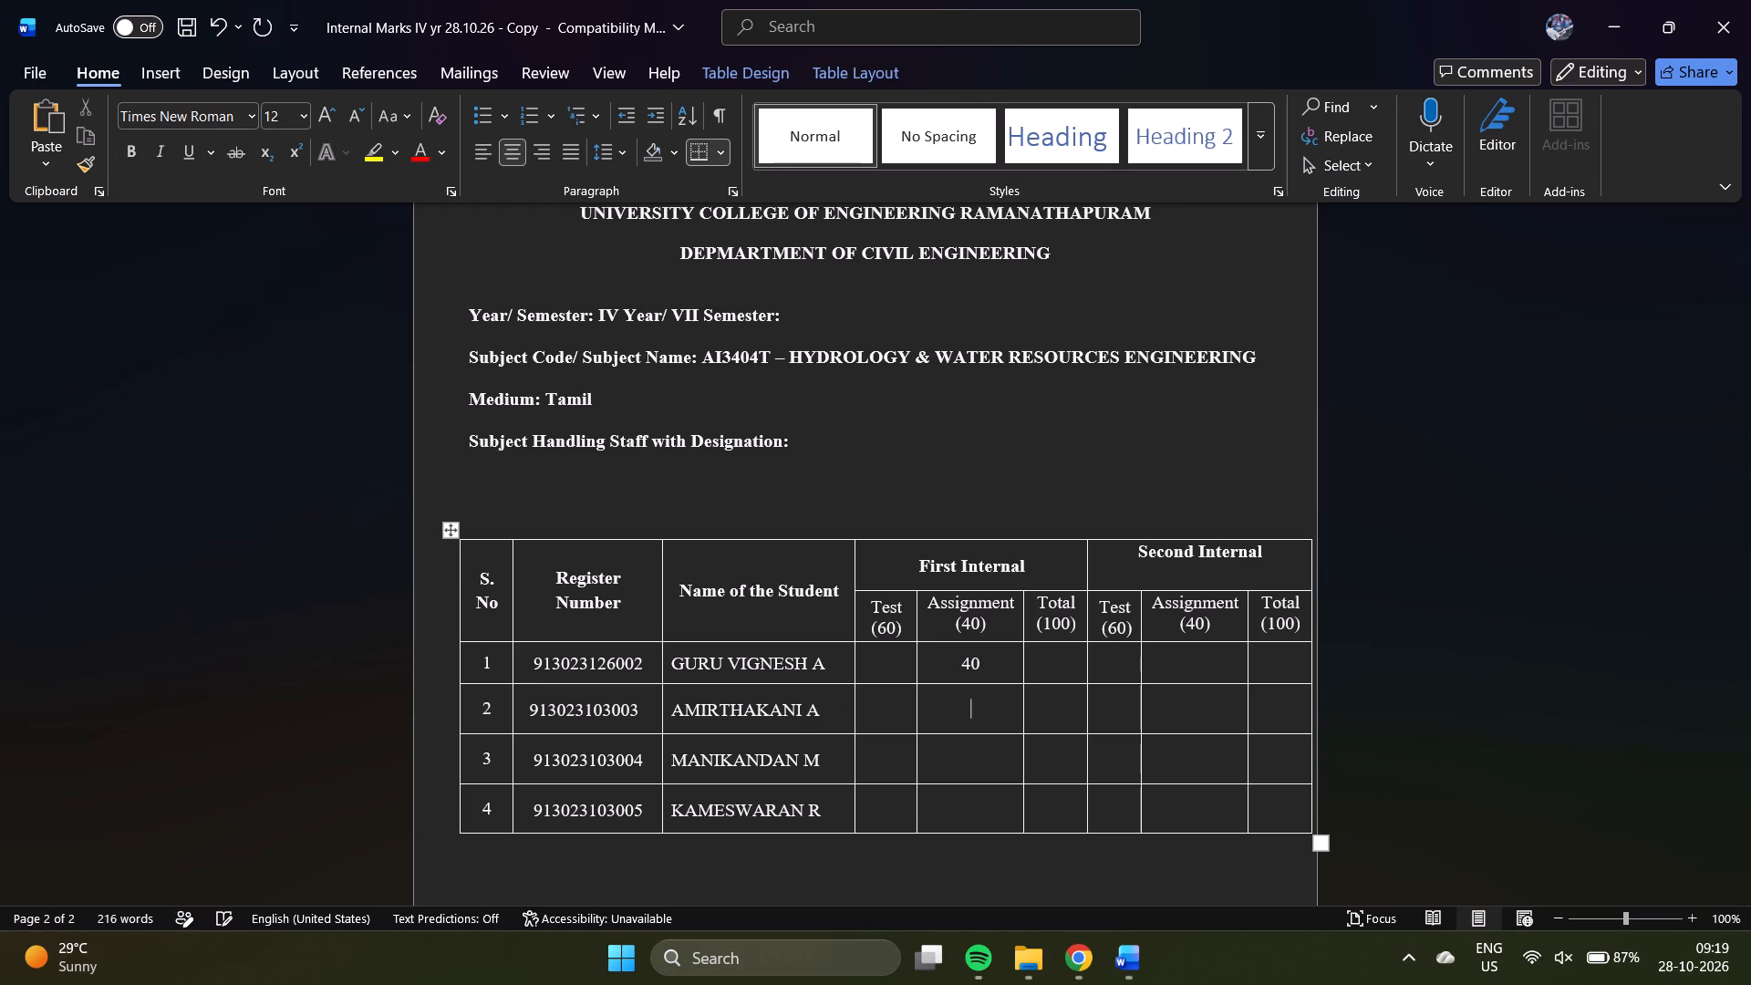
type("40")
key("Down")
type("40")
key("Down")
type("40")
Enter 40 as the Second Internal Assignment mark for students 4 up to 1 in the Tamil-medium table.
key("Right")
key("Right")
key("Right")
type("40")
key("Up")
type("40")
key("Up")
type("40")
key("Up")
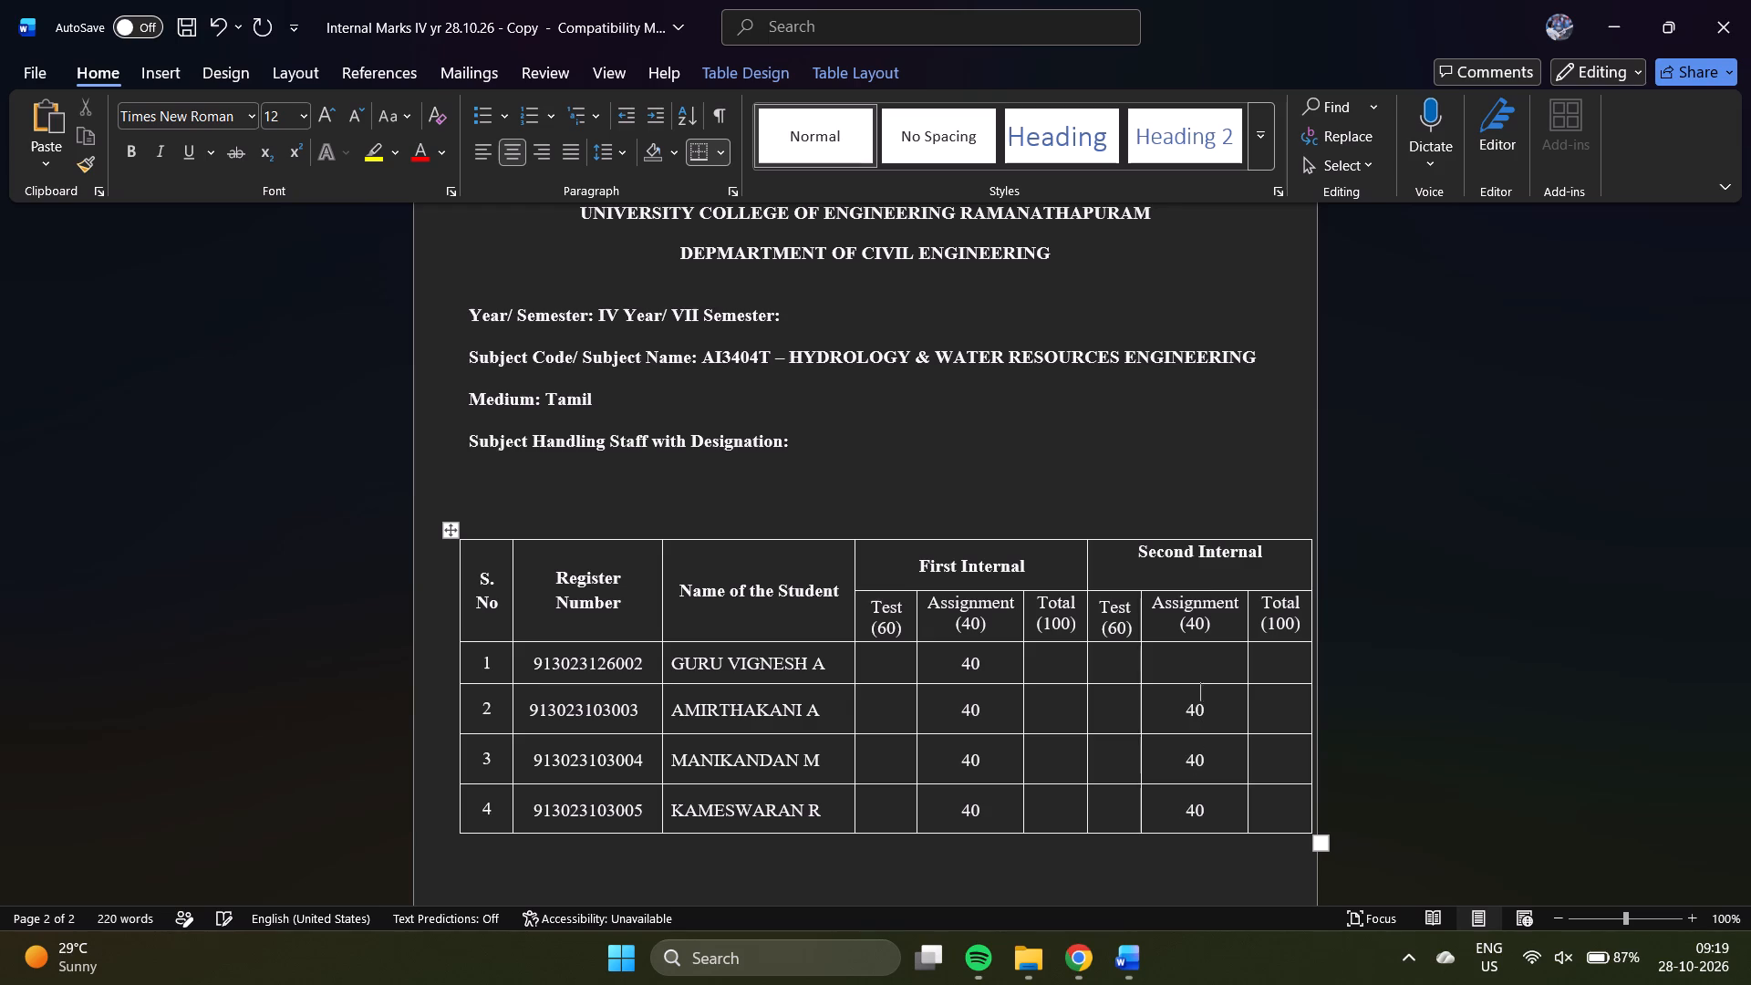
type("40")
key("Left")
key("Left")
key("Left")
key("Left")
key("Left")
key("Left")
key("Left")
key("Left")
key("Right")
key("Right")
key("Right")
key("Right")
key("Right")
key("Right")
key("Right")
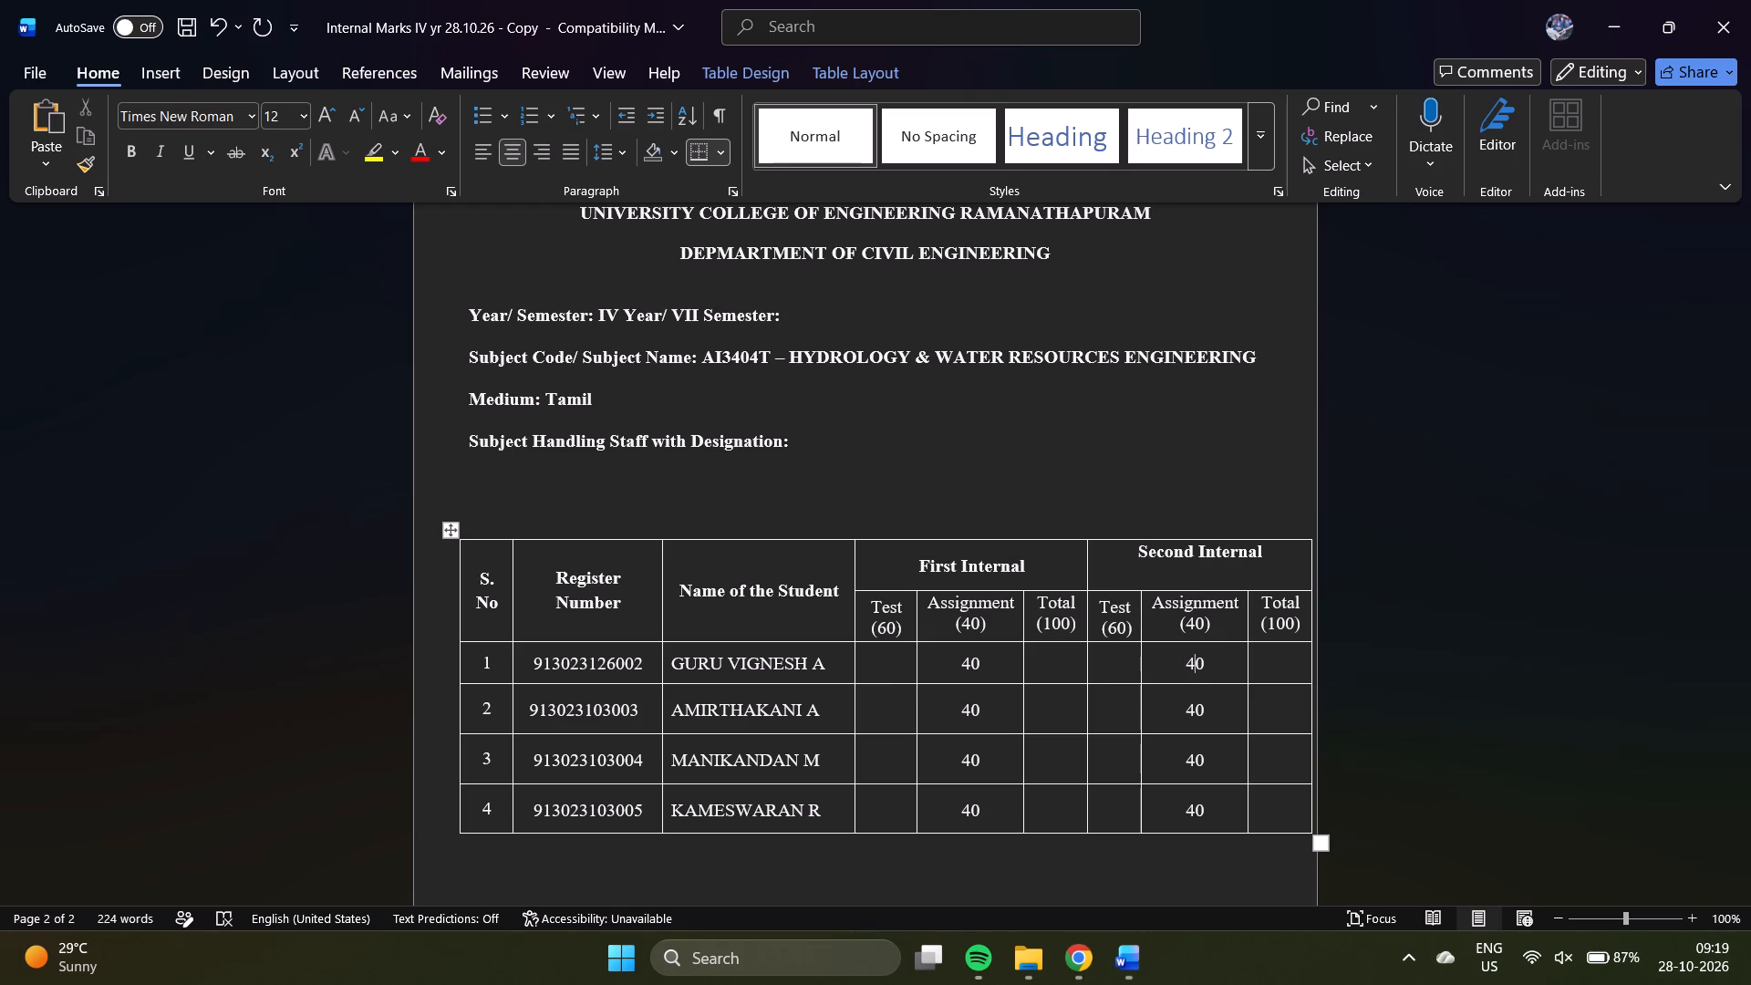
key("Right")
Enter the Second Internal Totals for Tamil-medium students 1 to 4: 92, 93, 92 and 94.
key("Right")
type("92")
key("Down")
type("93")
key("Down")
type("92")
key("Down")
type("94")
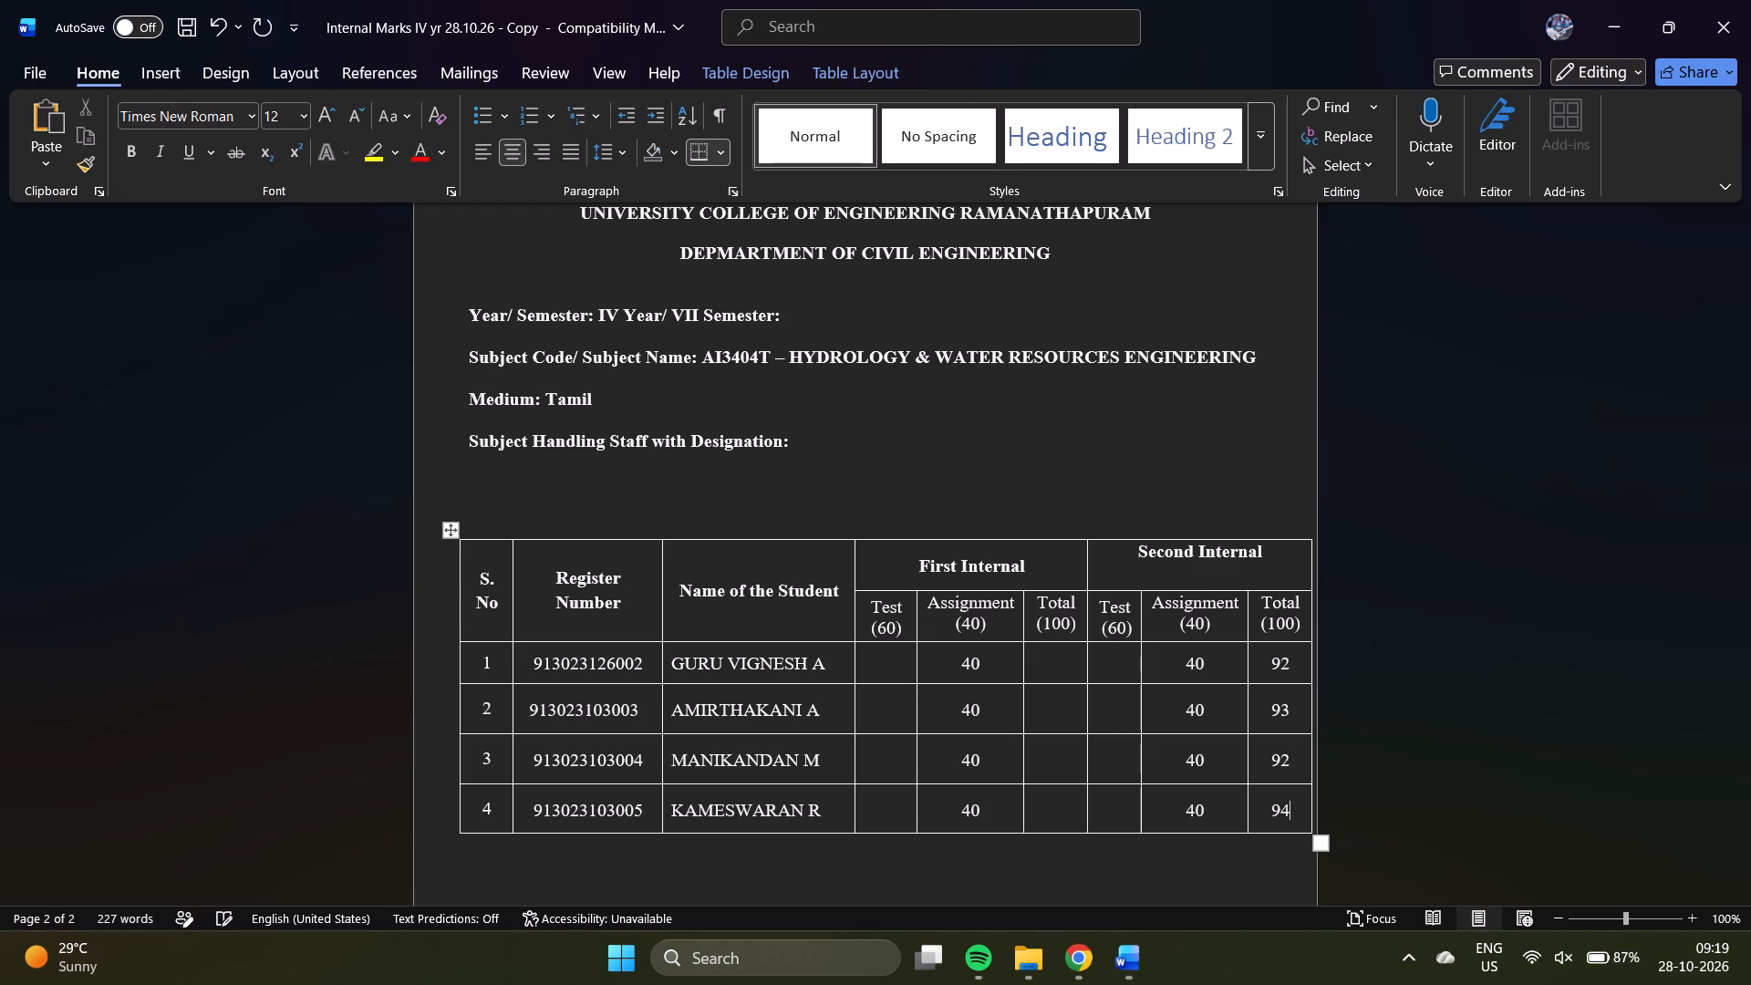
Enter the Second Internal Test marks for Tamil-medium students 4 up to 1: 54, 52, 53 and 52.
key("Left")
key("Left")
key("Left")
key("Left")
key("Left")
key("Left")
type("54")
key("Up")
type("52")
key("Up")
type("53")
key("Up")
type("52")
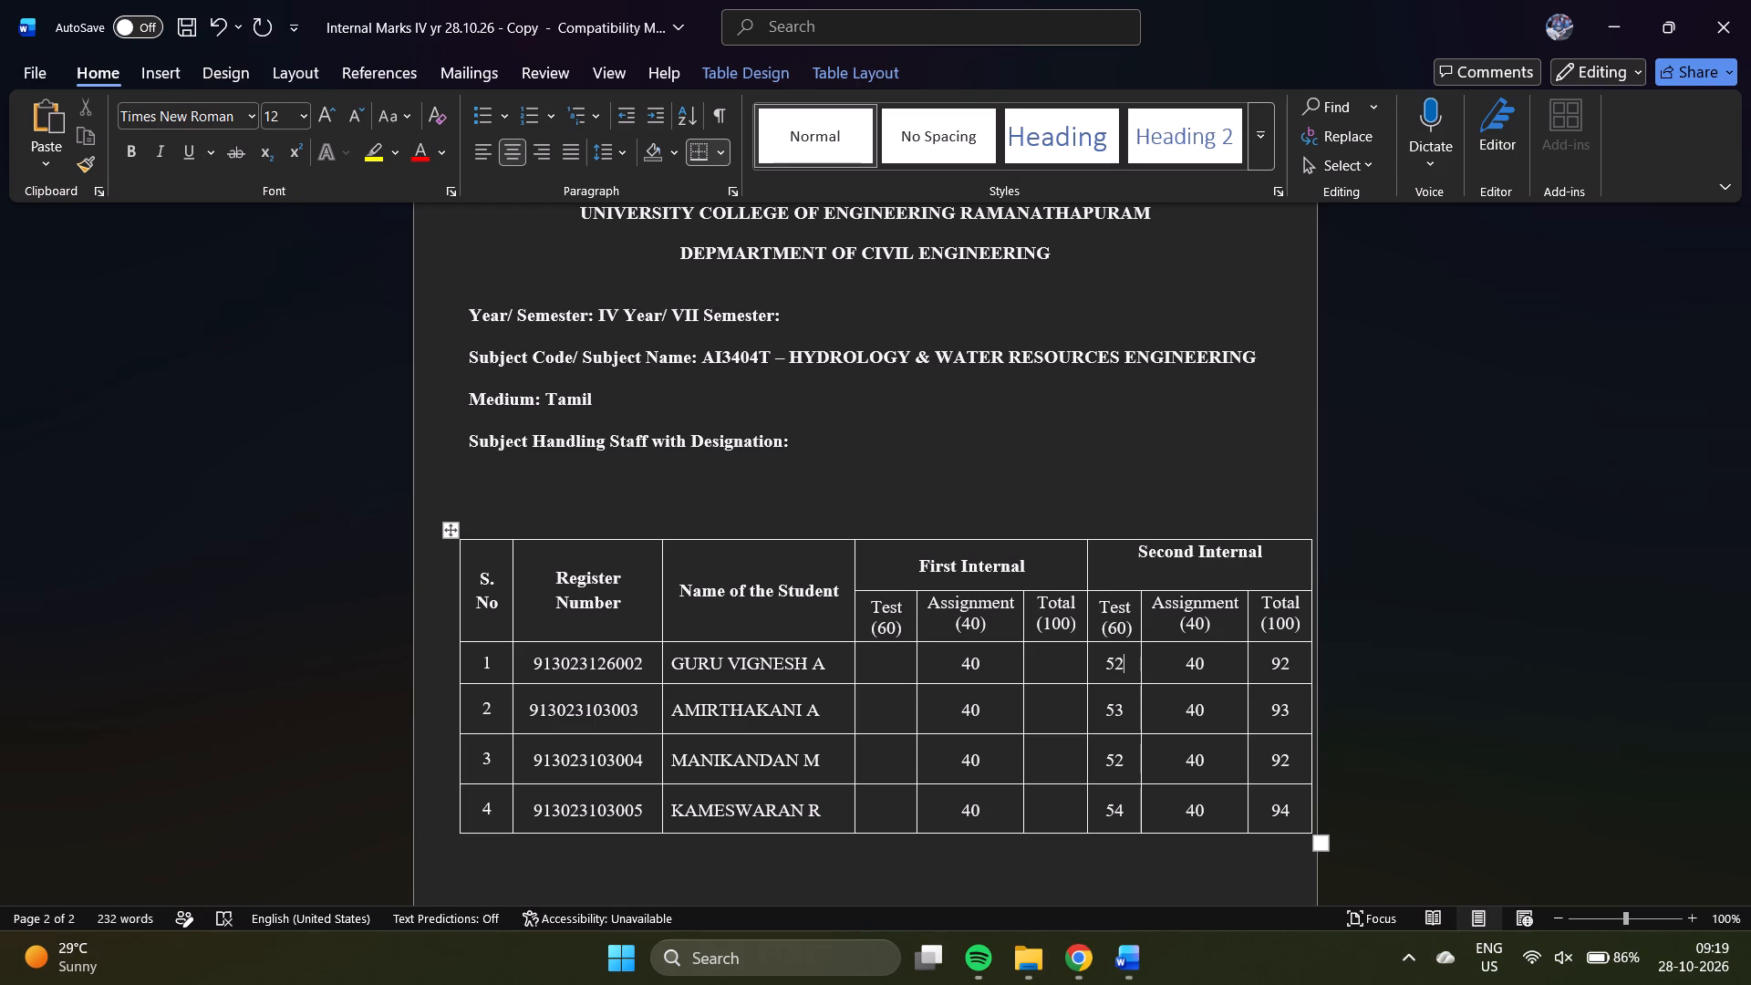
Enter the First Internal Test marks for Tamil-medium students 1 to 4: 52, 43, 50 and 50.
key("Left")
key("Left")
key("Left")
key("Left")
key("Left")
key("Left")
key("Left")
type("52")
key("Down")
key("4")
key("3")
key("Down")
type("50")
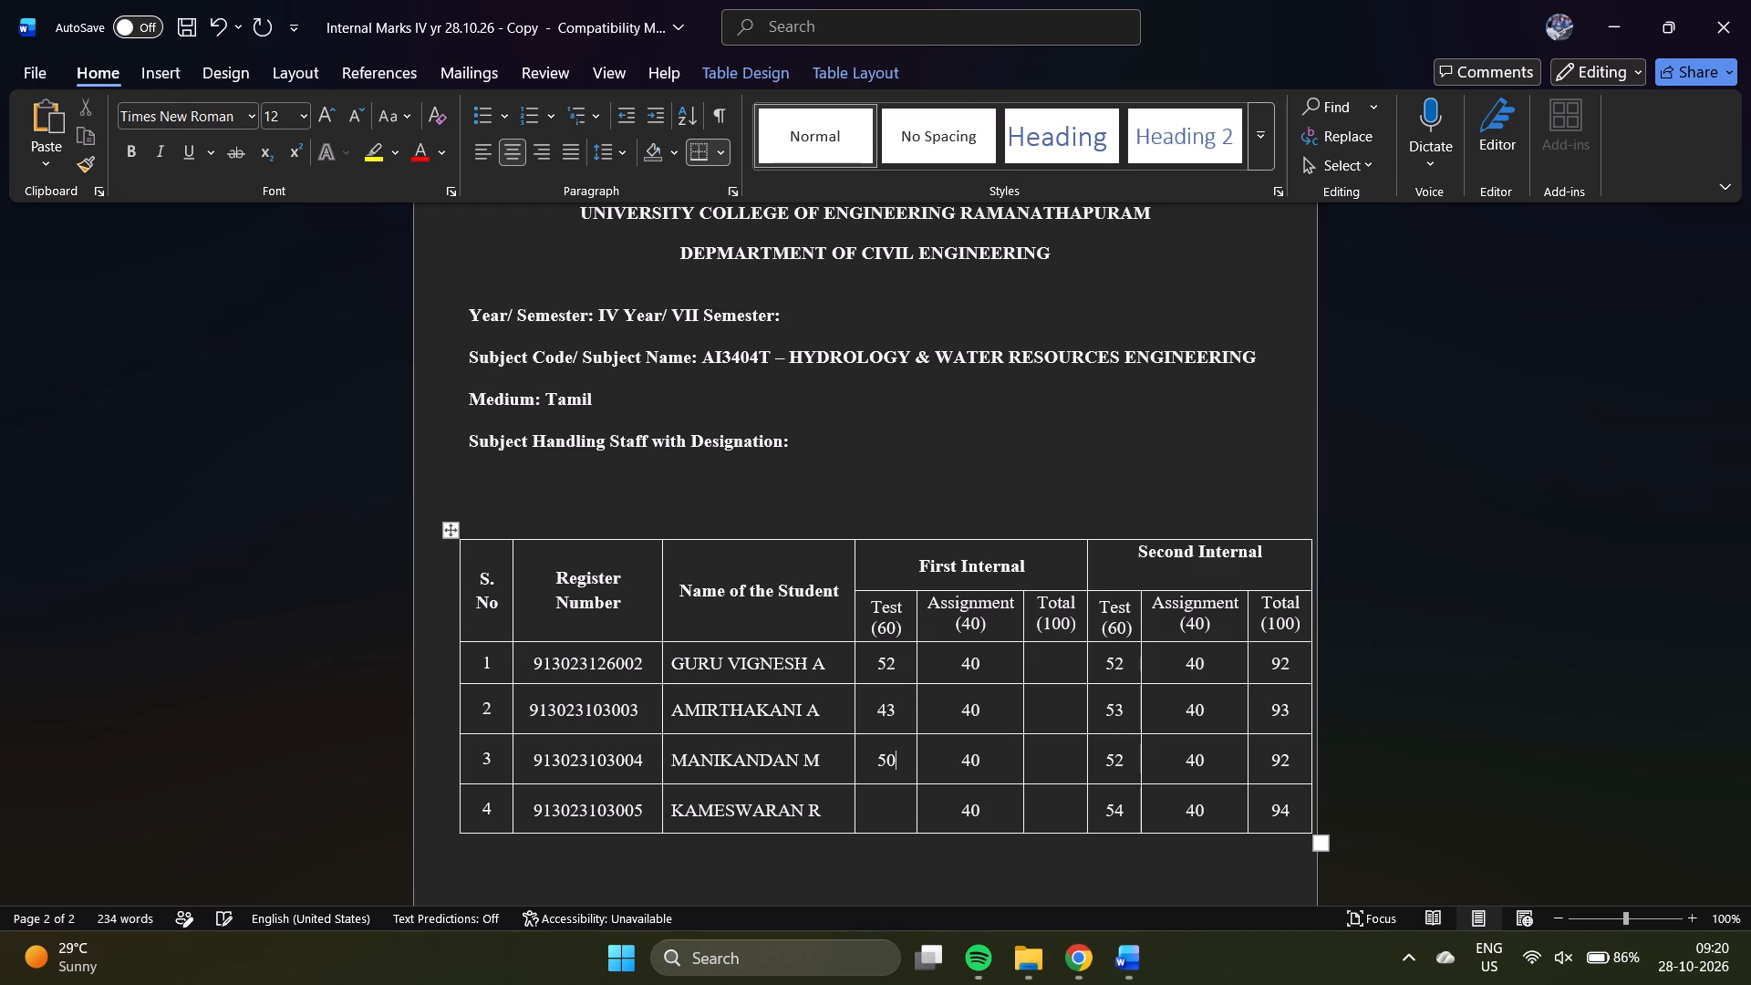
key("Down")
type("50")
Enter the First Internal Totals for Tamil-medium students 4 up to 1: 90, 90, 83 and 92.
key("Right")
key("Right")
key("Right")
key("Right")
key("6")
key("BackSpace")
type("90")
key("Up")
type("90")
key("Up")
type("83")
key("Up")
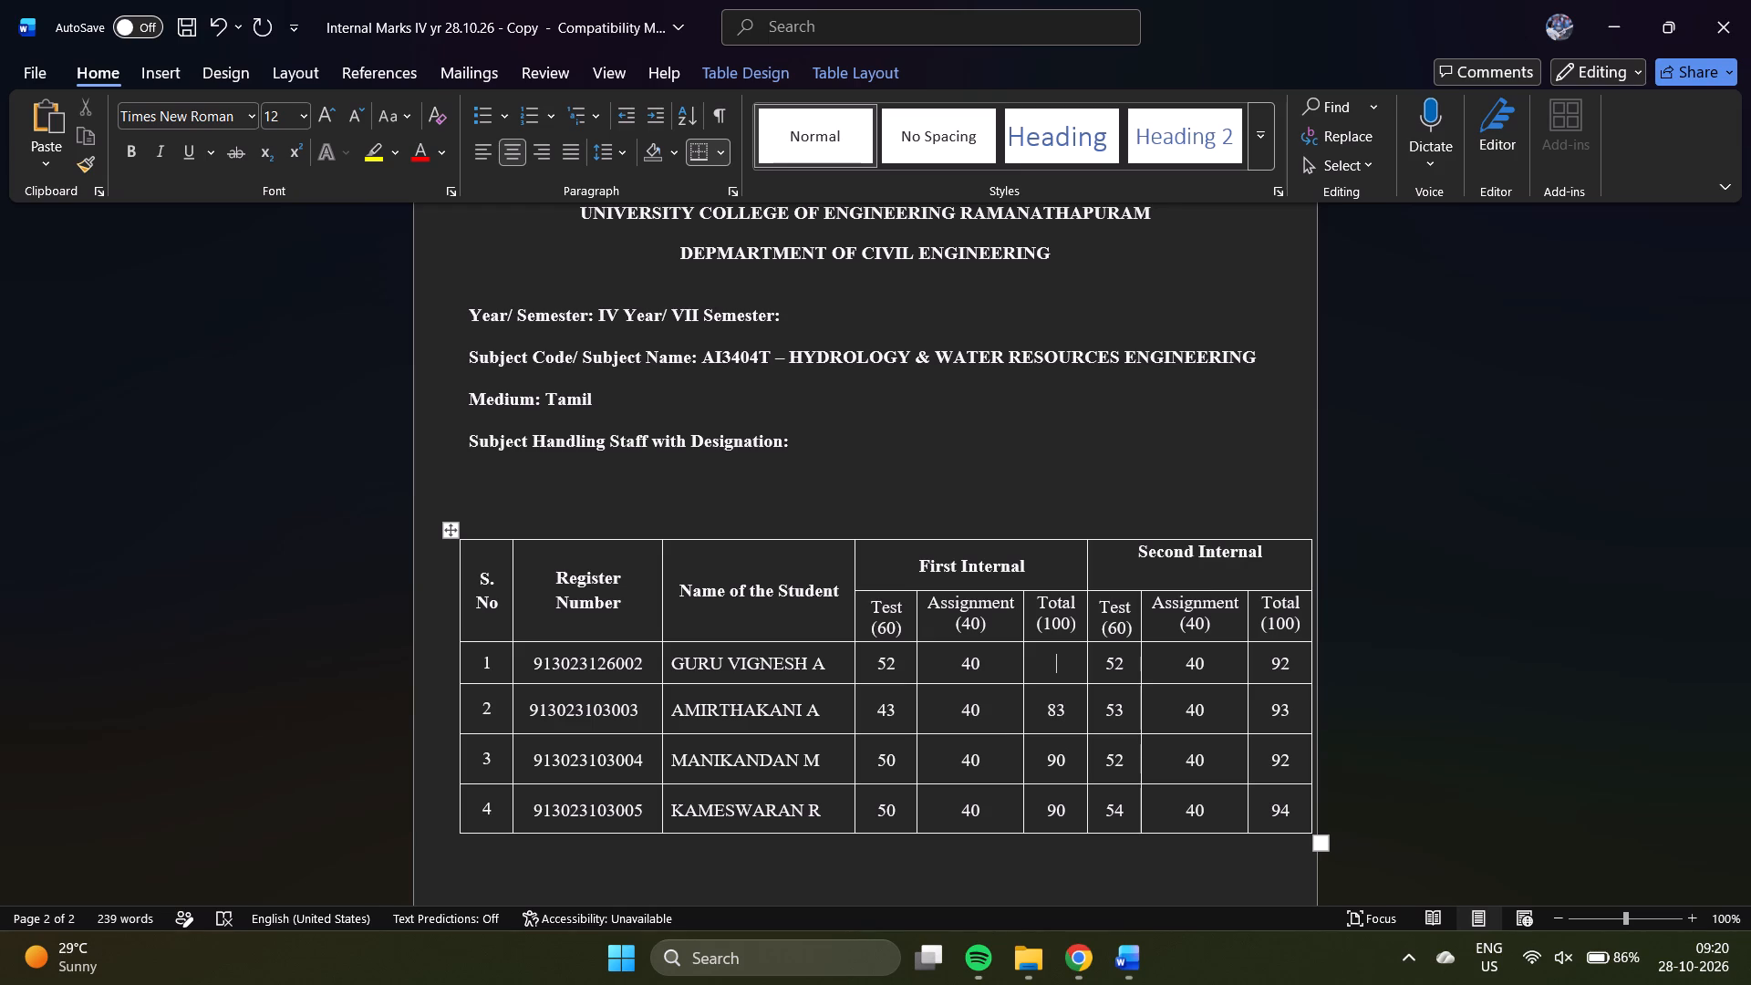
type("92")
Enter the staff member's name with the title Dr. on the Tamil-medium sheet's Subject Handling Staff with Designation line.
left_click(886, 435)
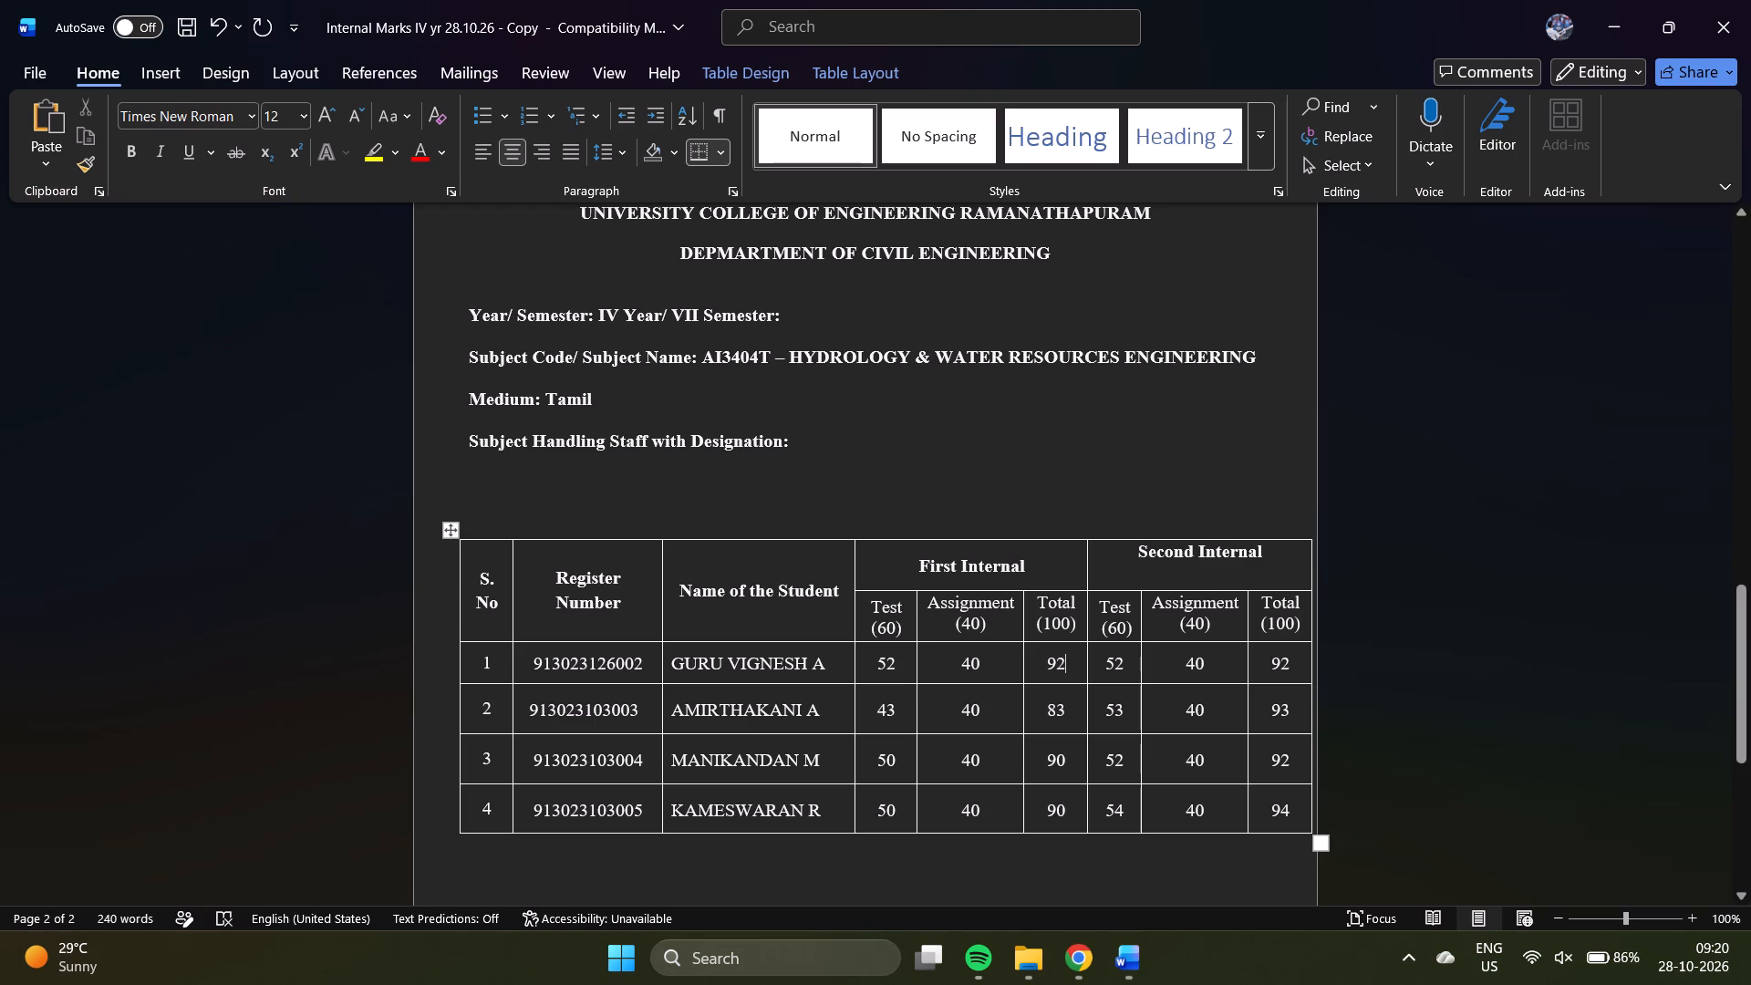
key("space")
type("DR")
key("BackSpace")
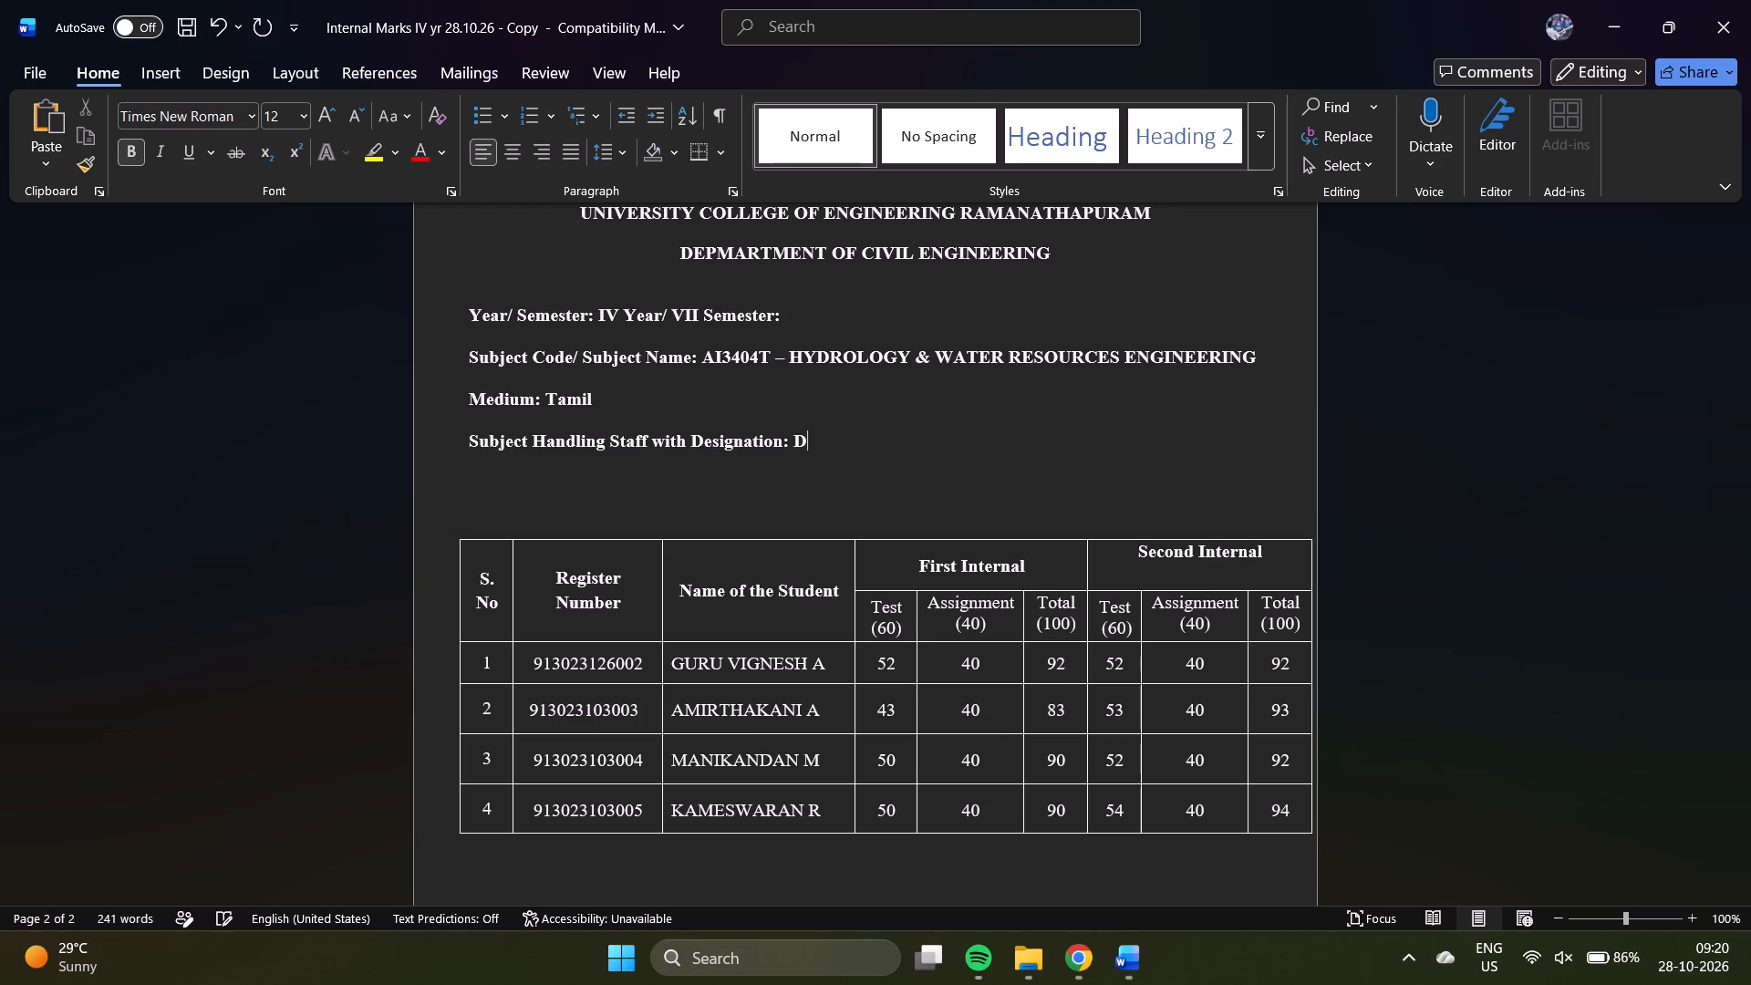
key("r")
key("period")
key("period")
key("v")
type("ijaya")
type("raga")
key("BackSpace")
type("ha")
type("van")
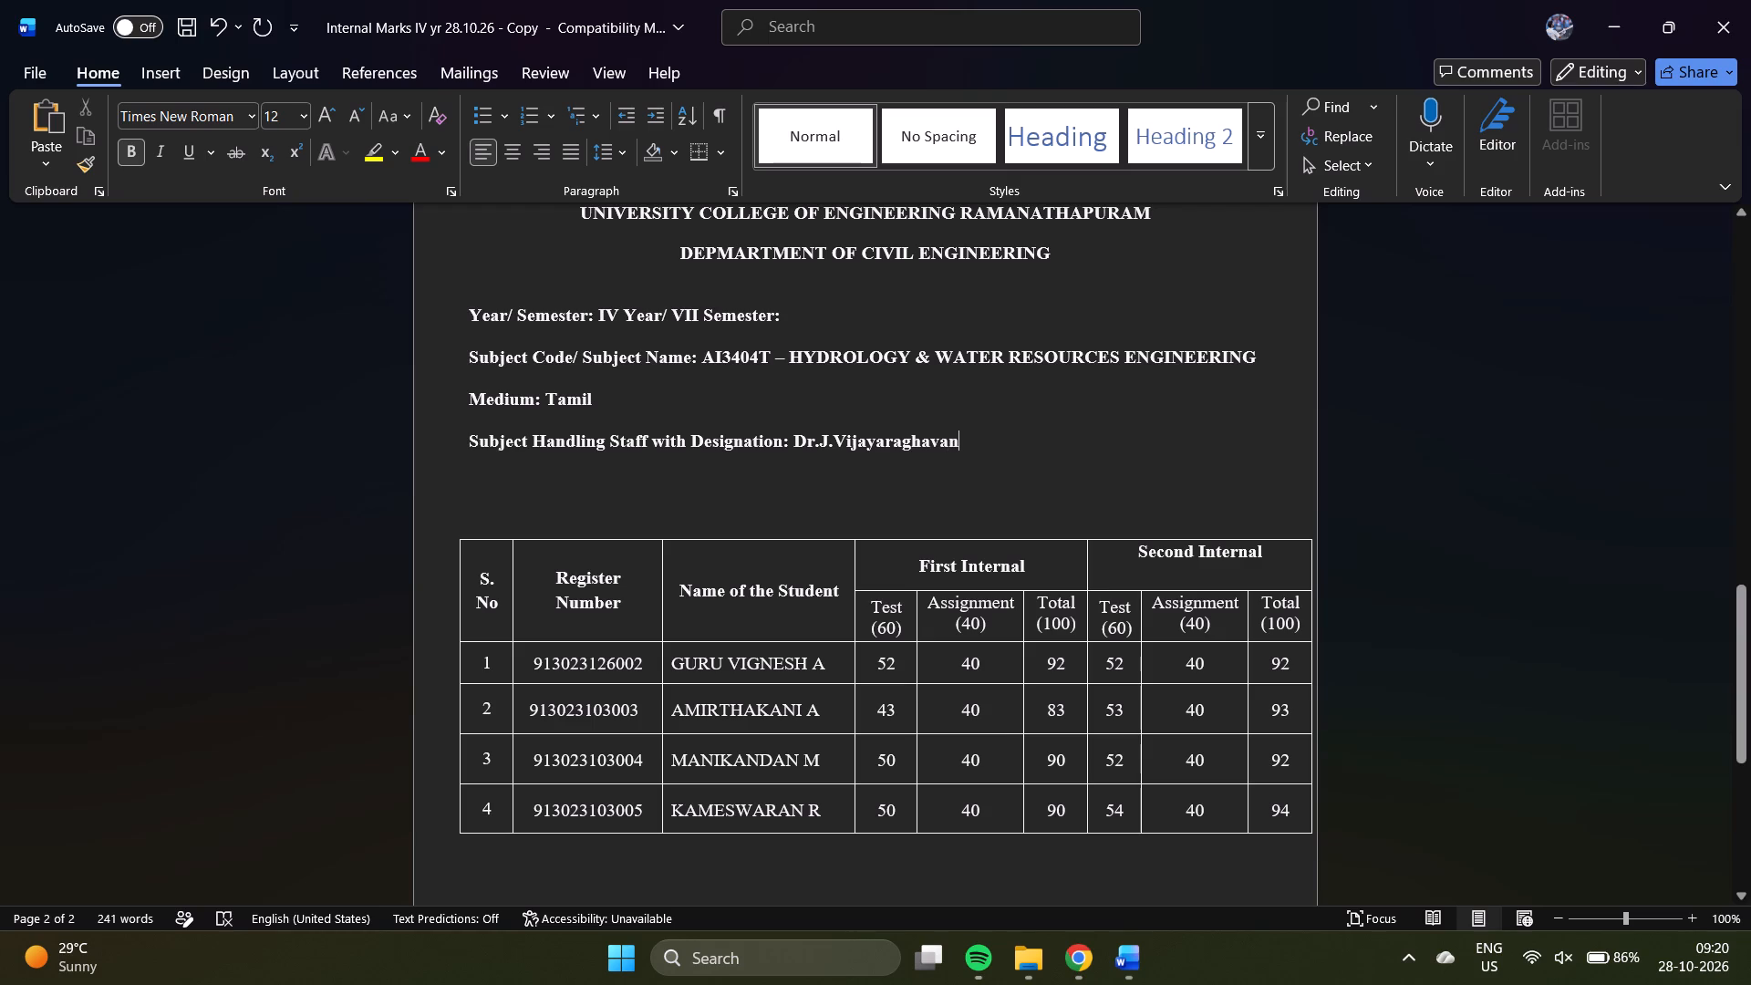
Add the designation ", Assistant Professor ( SL.GR )" after the staff member's name on the Tamil-medium sheet.
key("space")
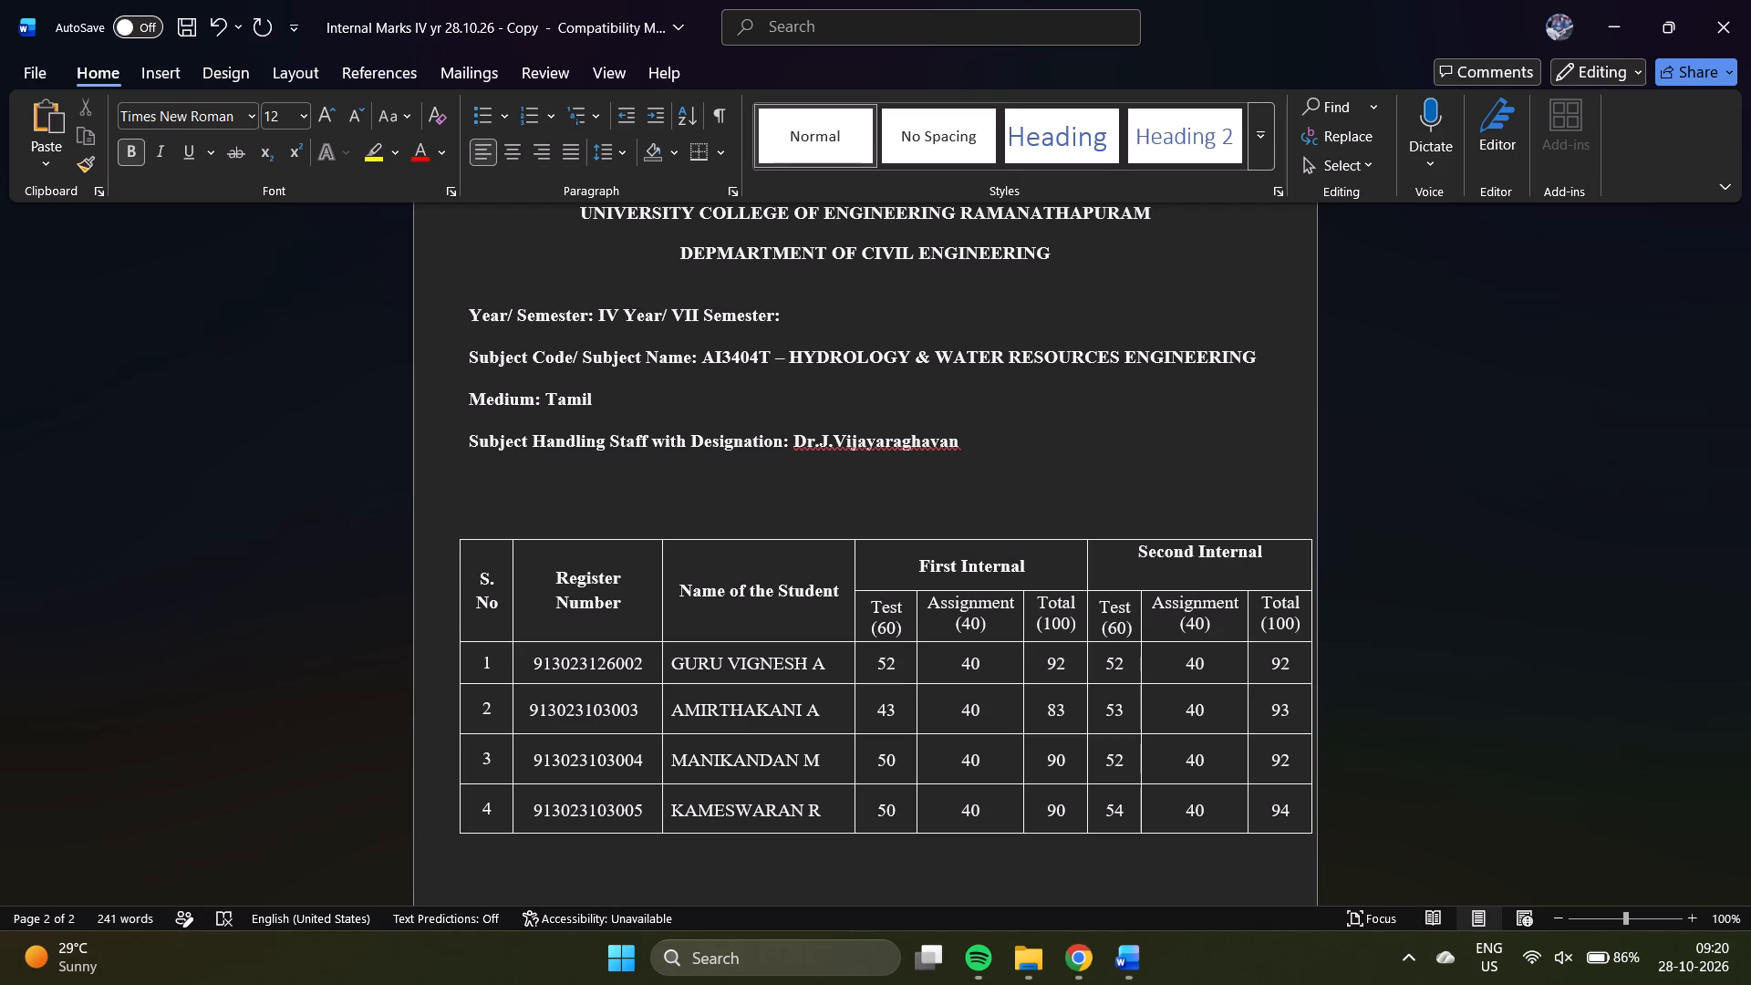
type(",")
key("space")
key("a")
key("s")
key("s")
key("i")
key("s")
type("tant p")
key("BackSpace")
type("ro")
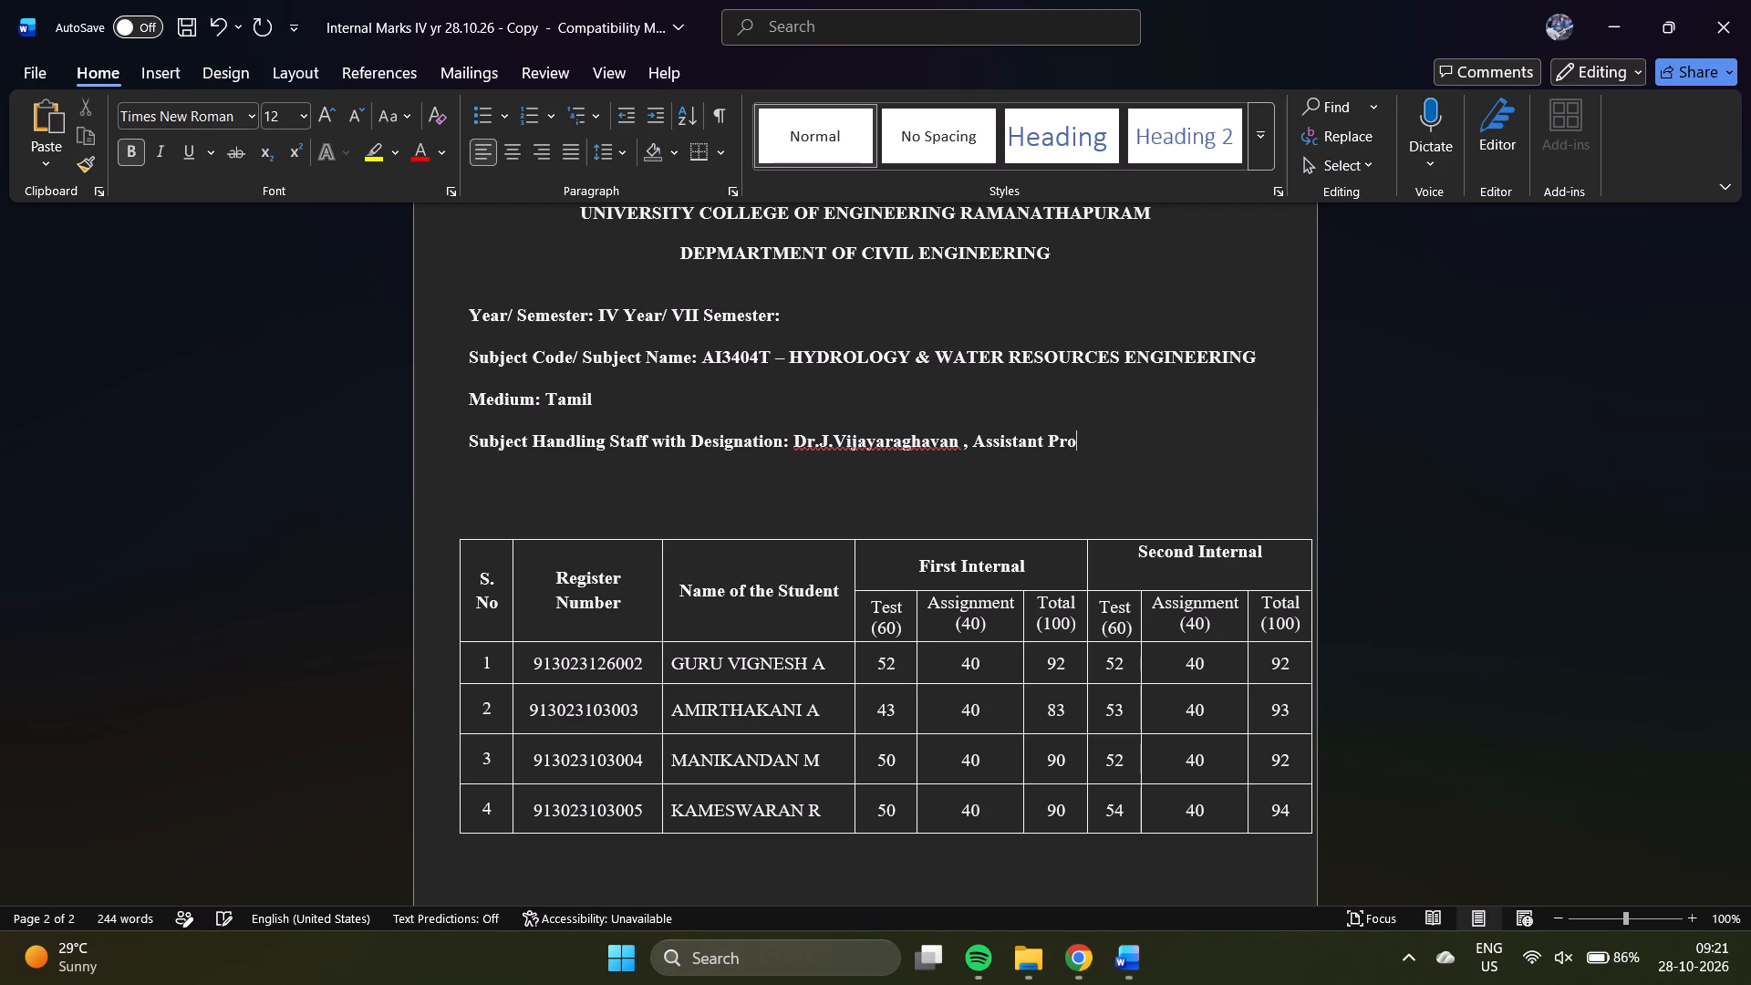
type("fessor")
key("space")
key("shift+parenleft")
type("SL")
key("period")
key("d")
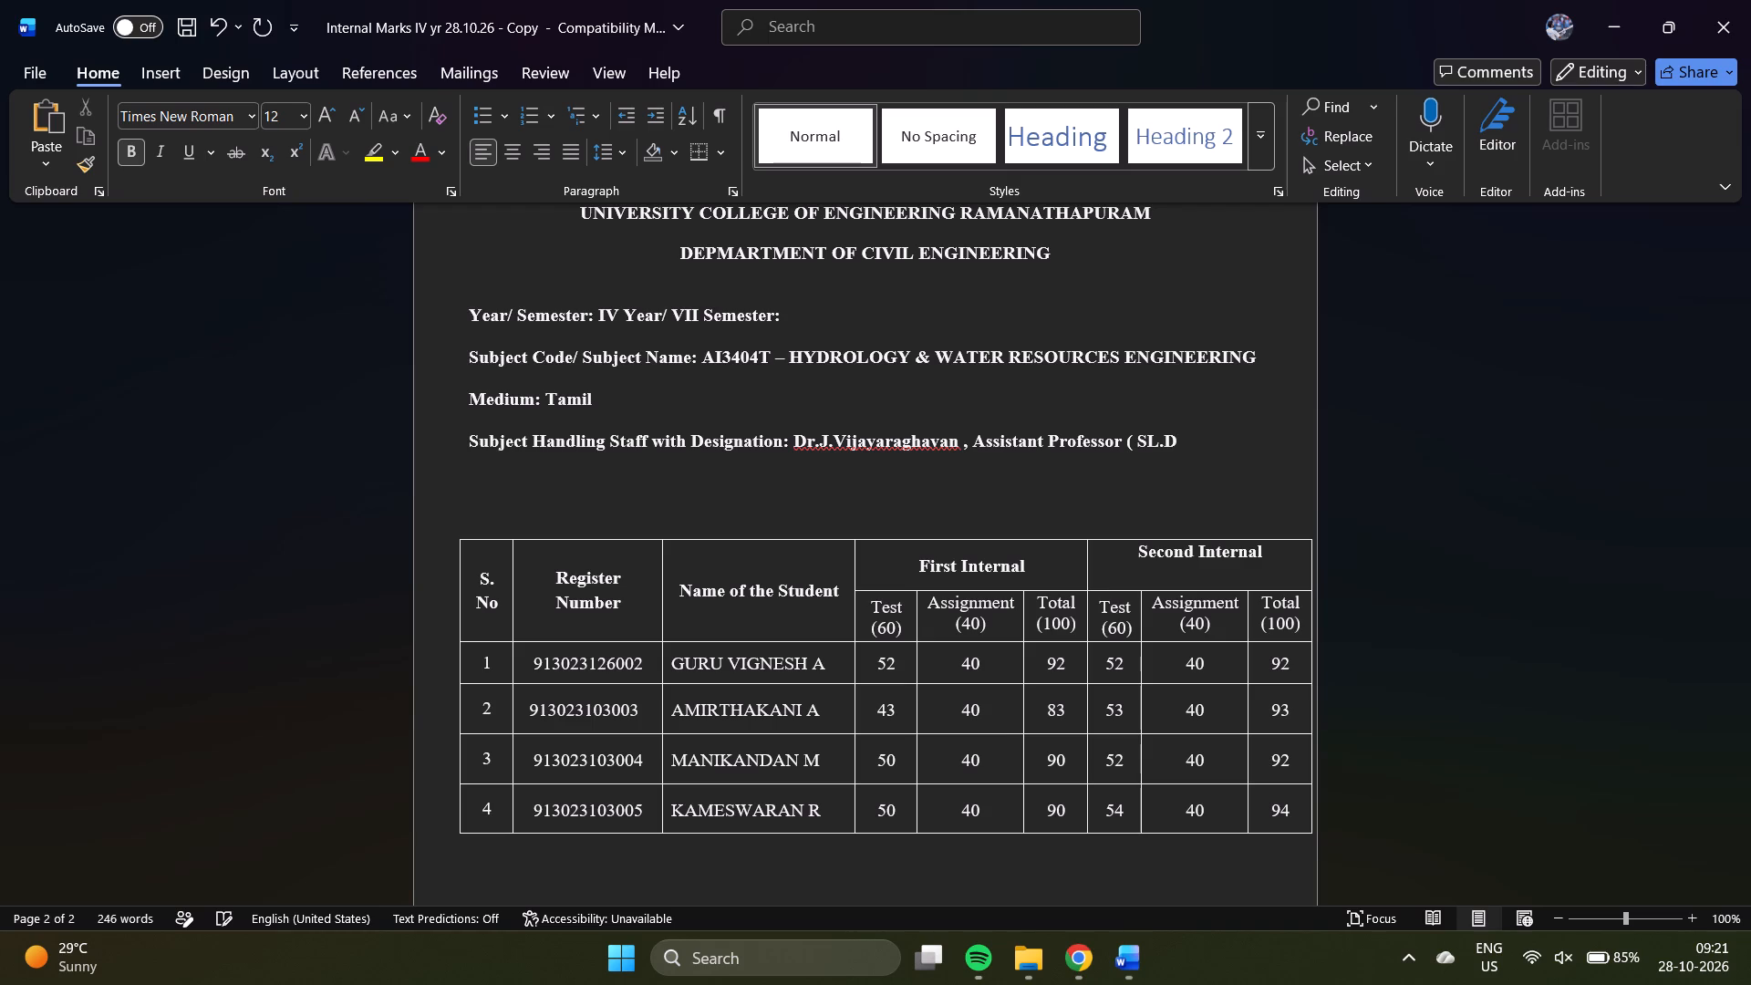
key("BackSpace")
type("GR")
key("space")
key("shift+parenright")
Copy the staff name and designation from the Tamil-medium sheet to the English-medium sheet's Subject Handling Staff with Designation line.
left_click_drag(1210, 441, 948, 472)
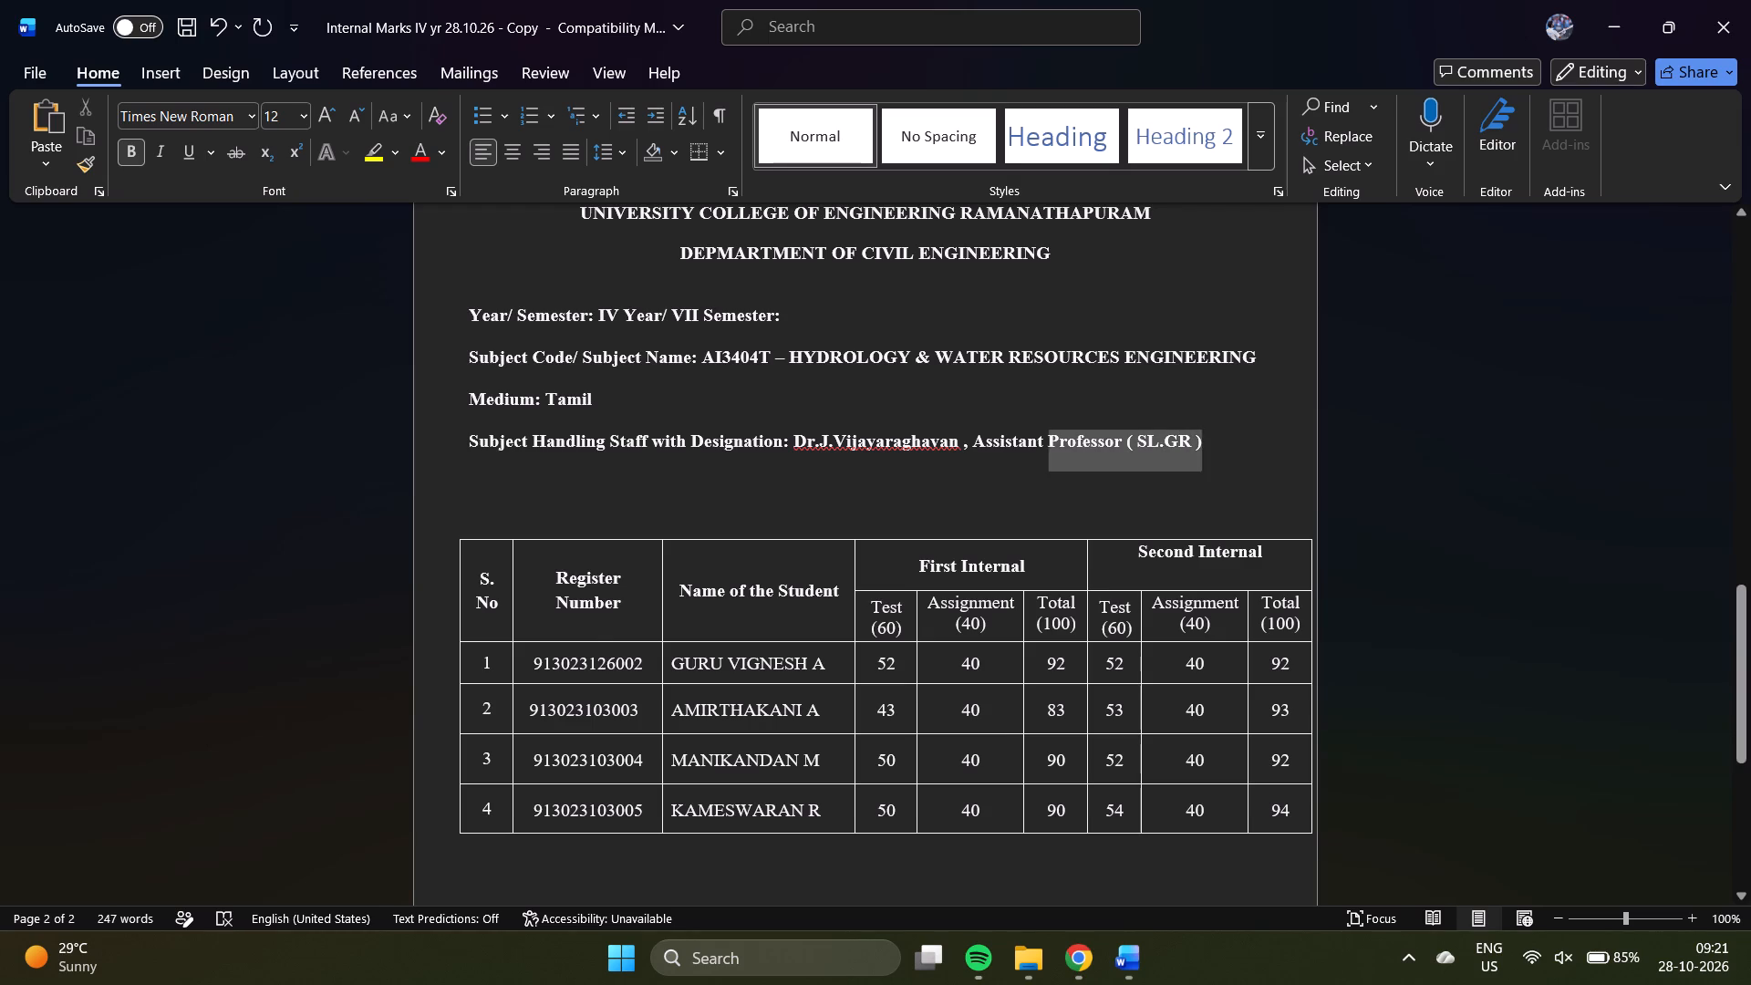
left_click_drag(948, 472, 801, 440)
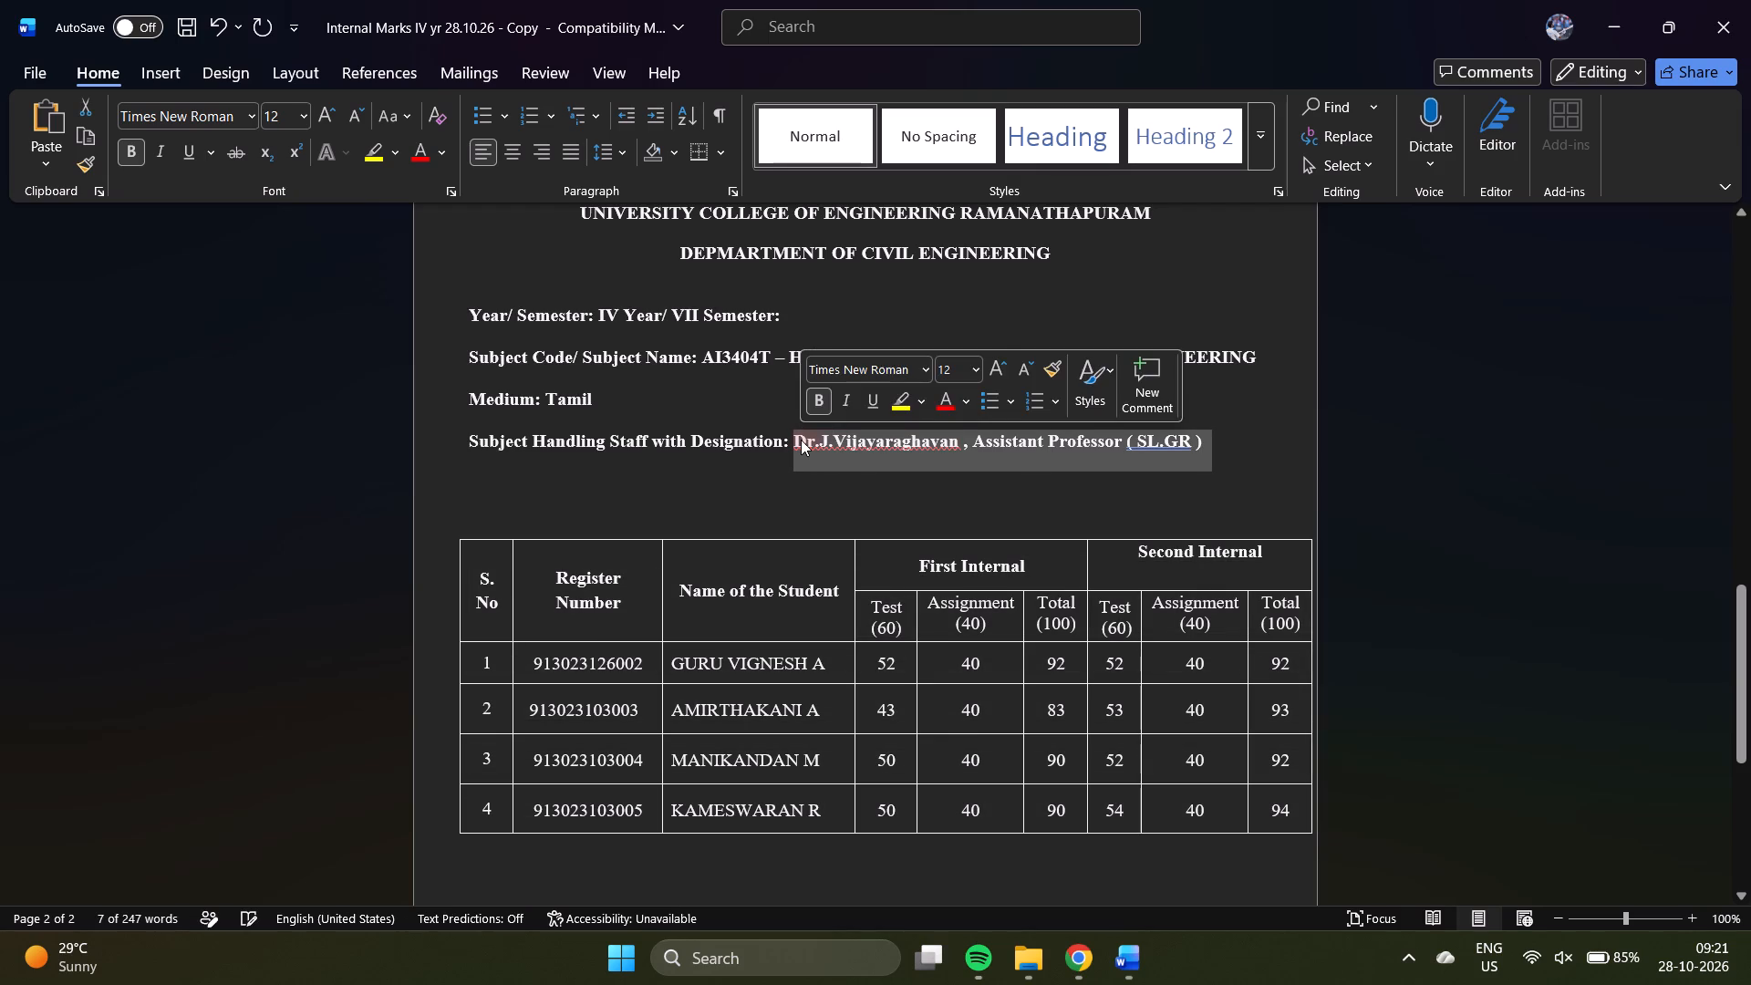
key("ctrl+c")
scroll(801, 440, "up", 1)
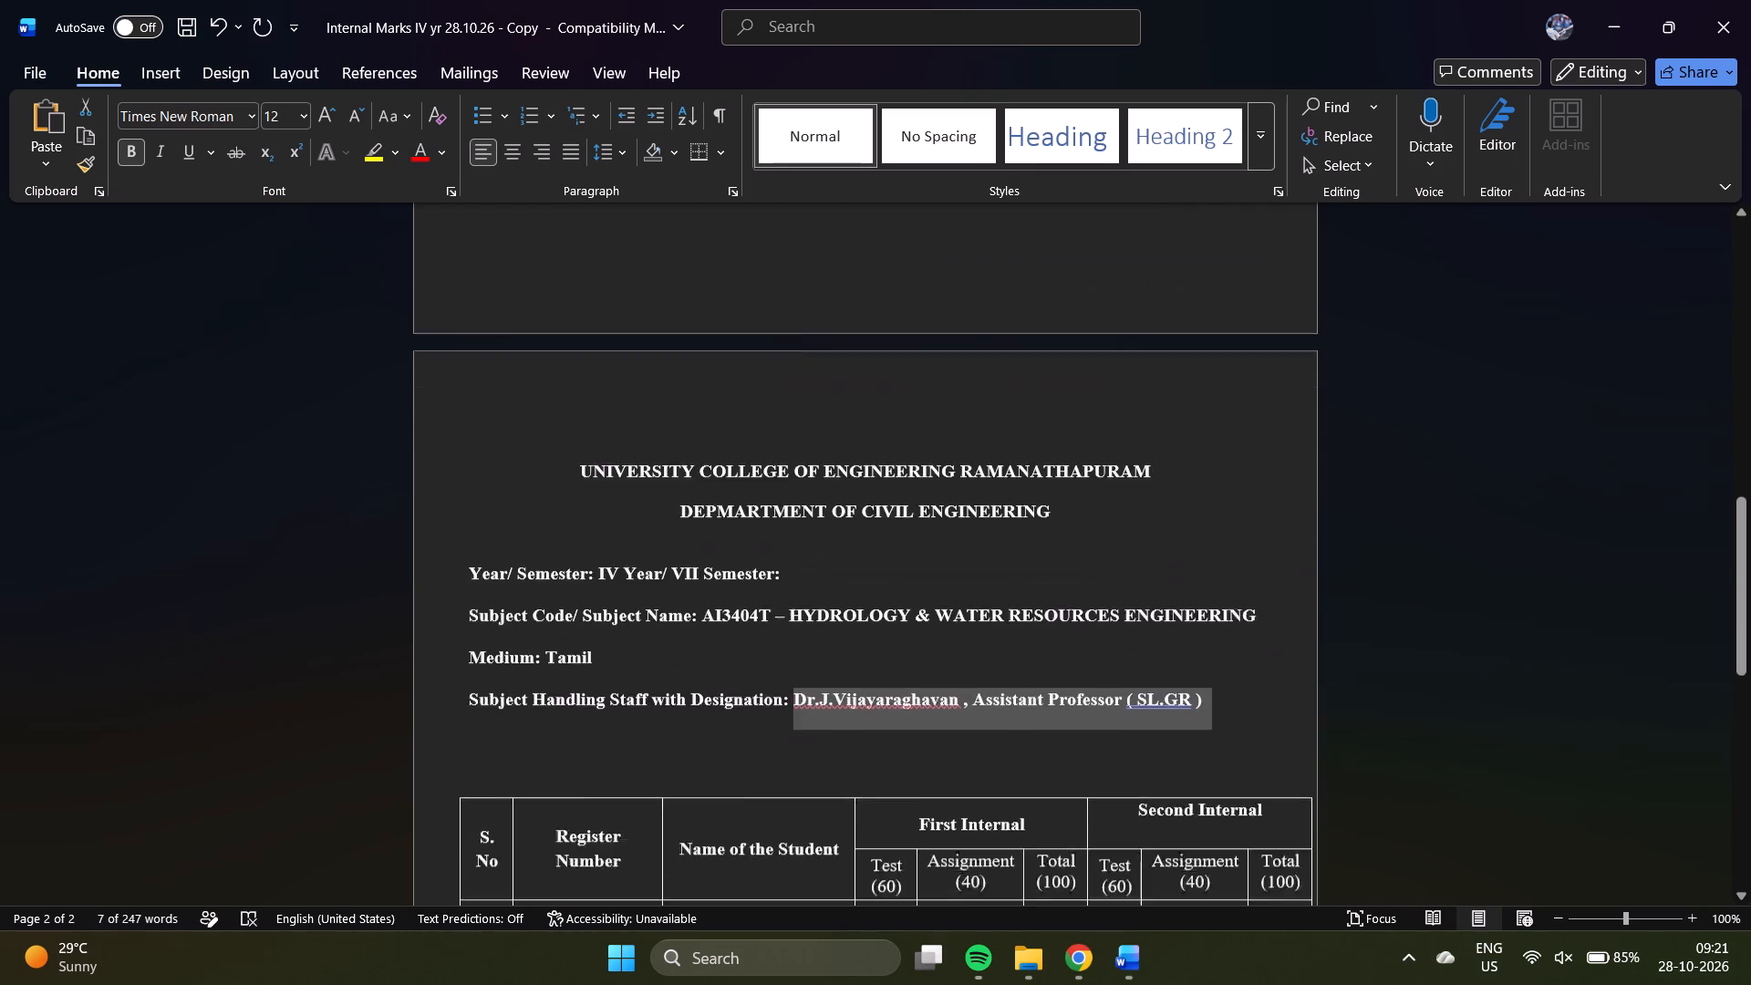
scroll(801, 440, "up", 2)
left_click(801, 439)
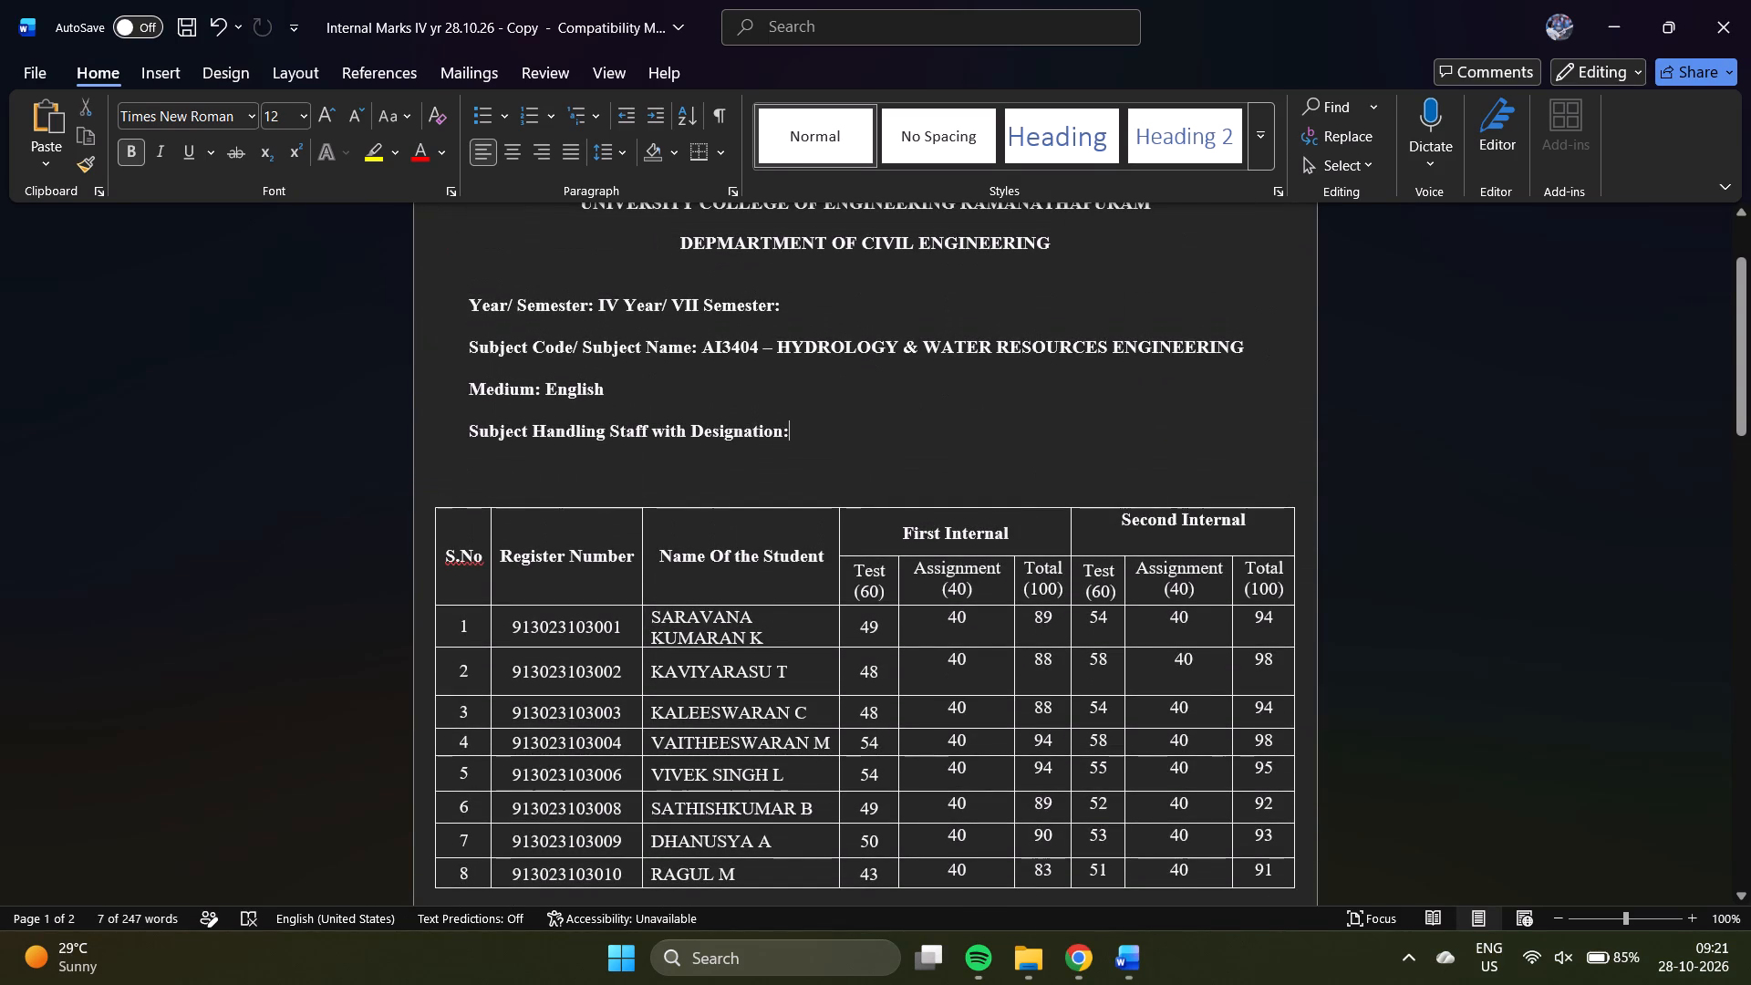
key("space")
key("ctrl+v")
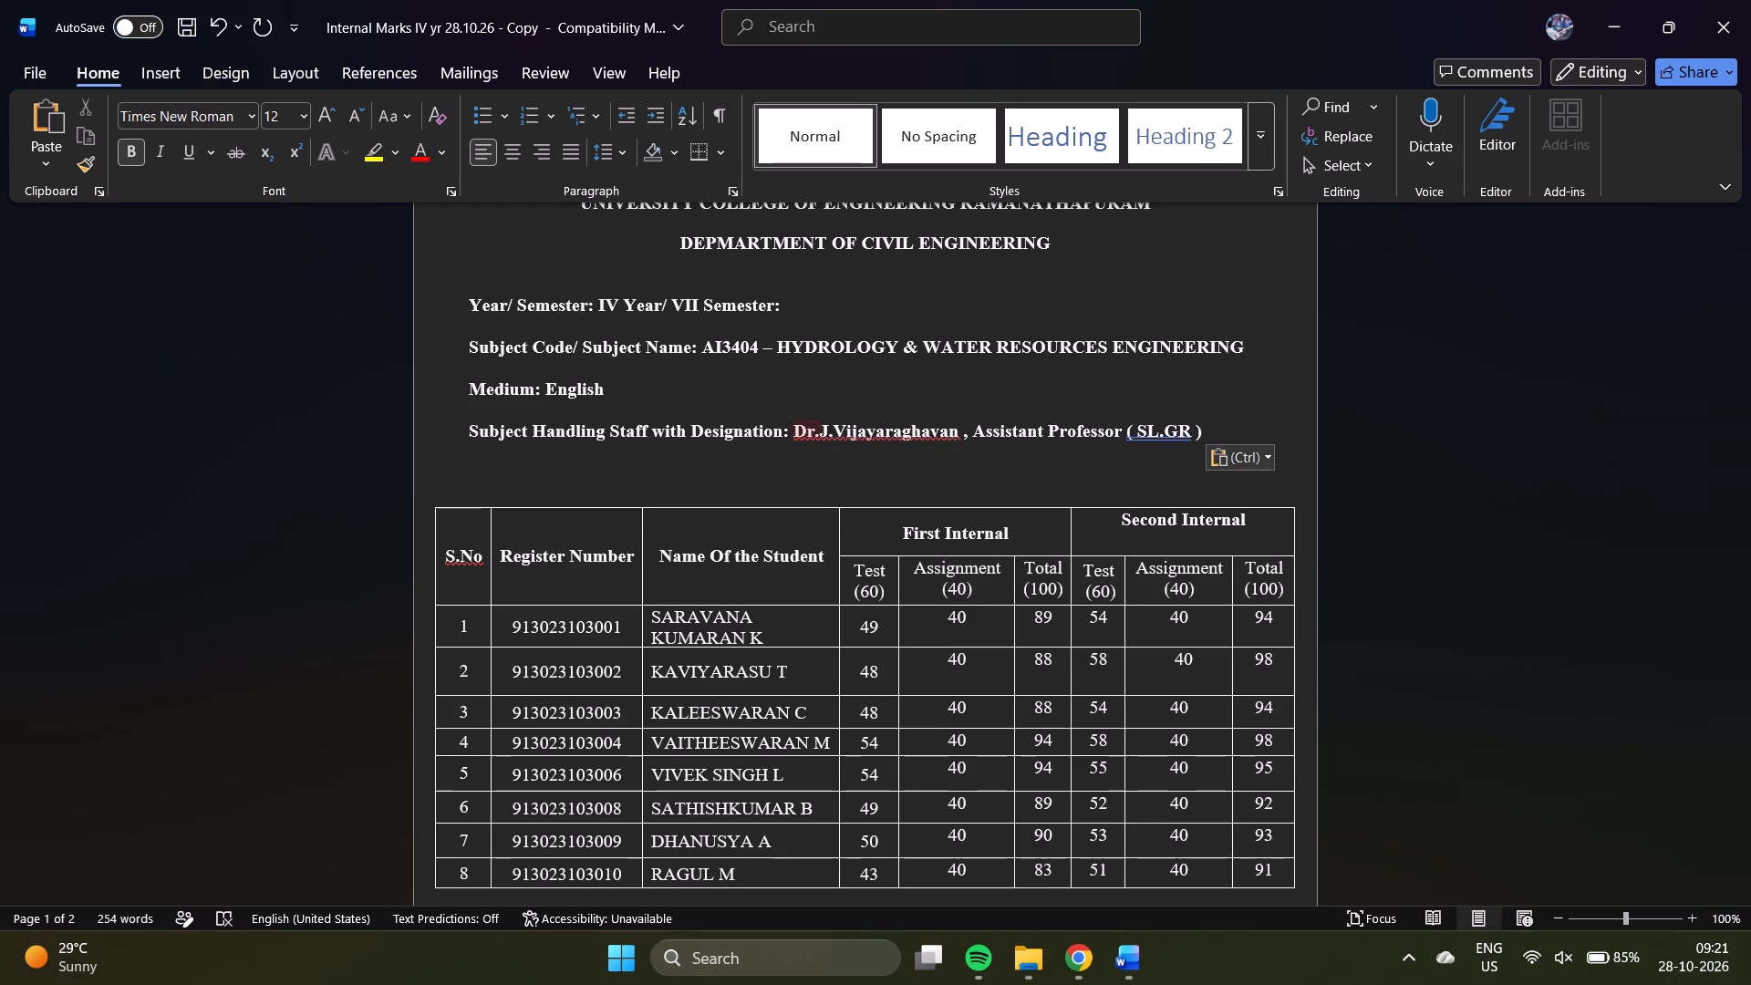
left_click(1445, 472)
Remove the trailing colon after "VII Semester" on the English-medium sheet's Year/ Semester line.
scroll(1445, 472, "up", 1)
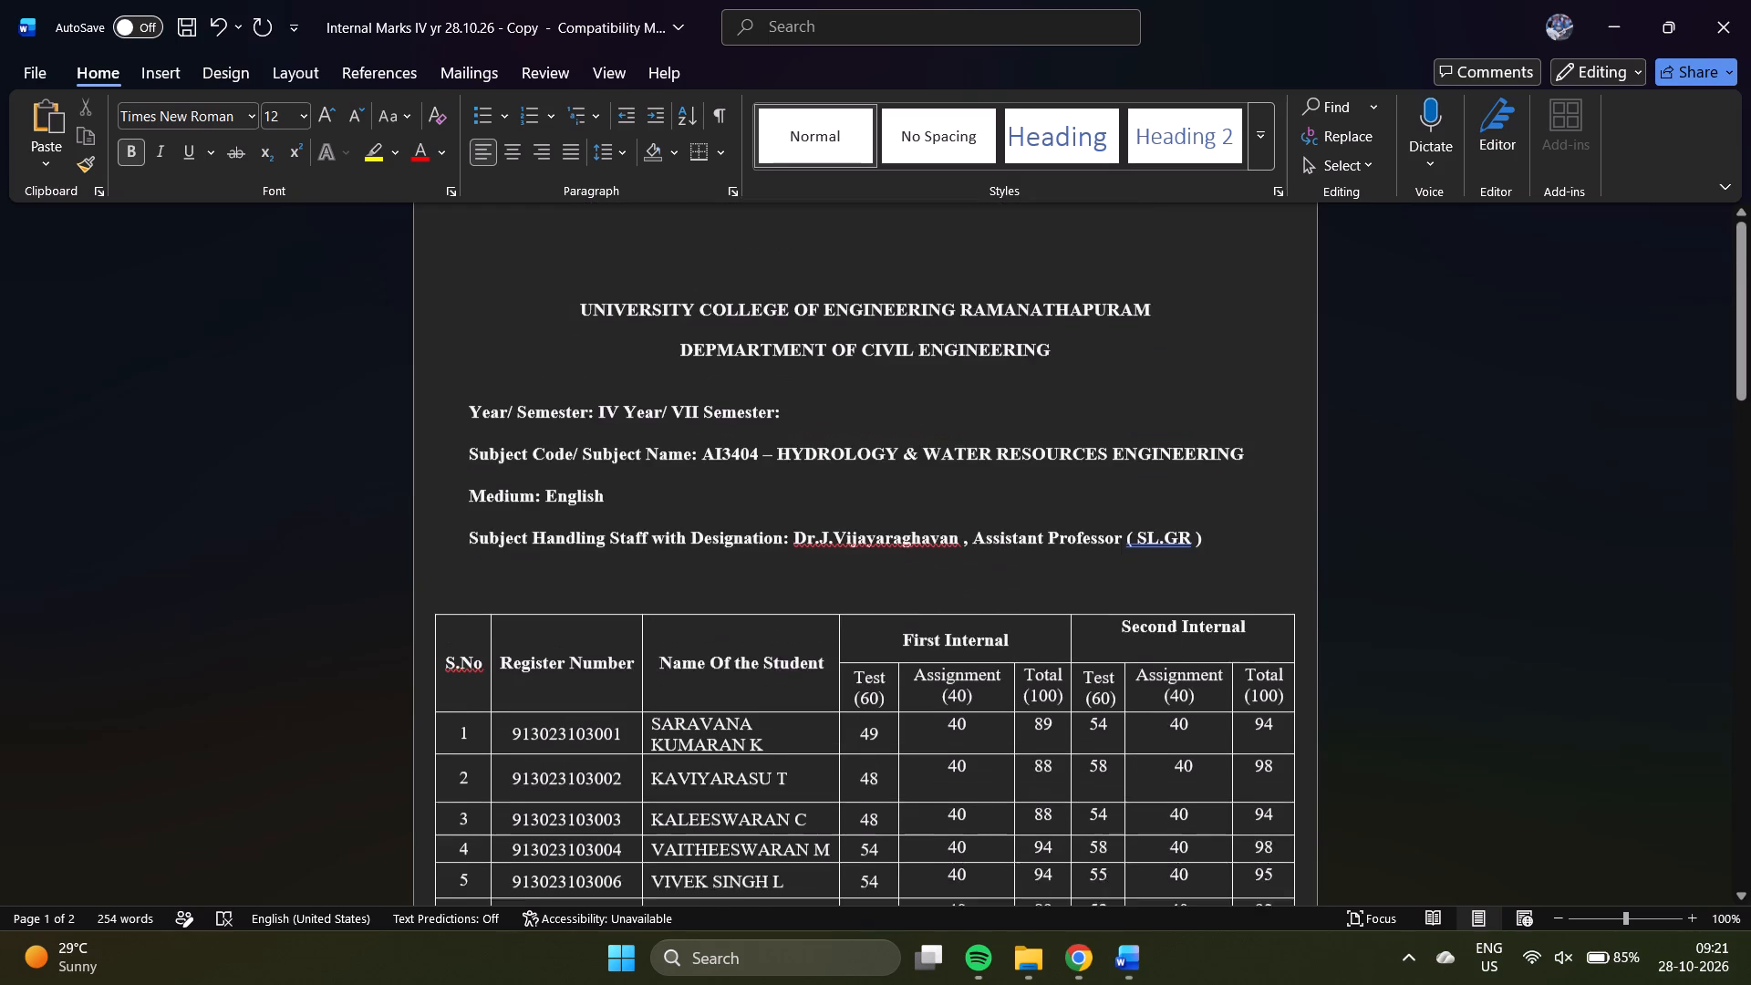
scroll(1445, 472, "up", 2)
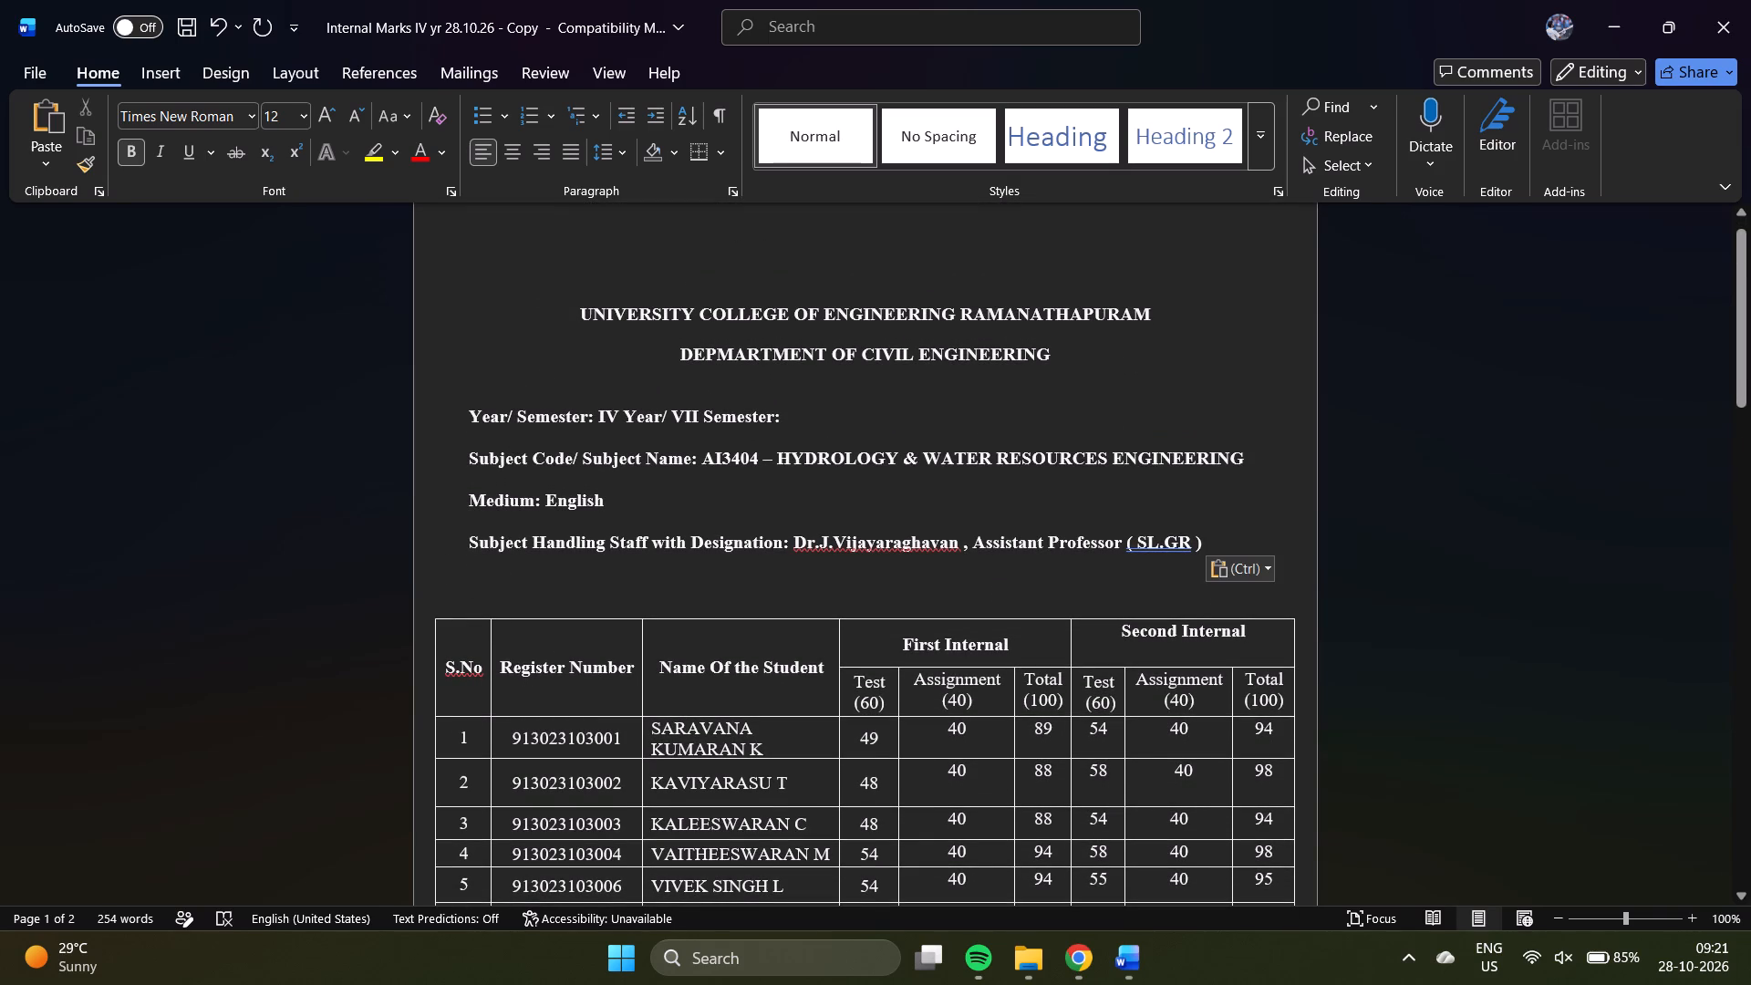
left_click(786, 413)
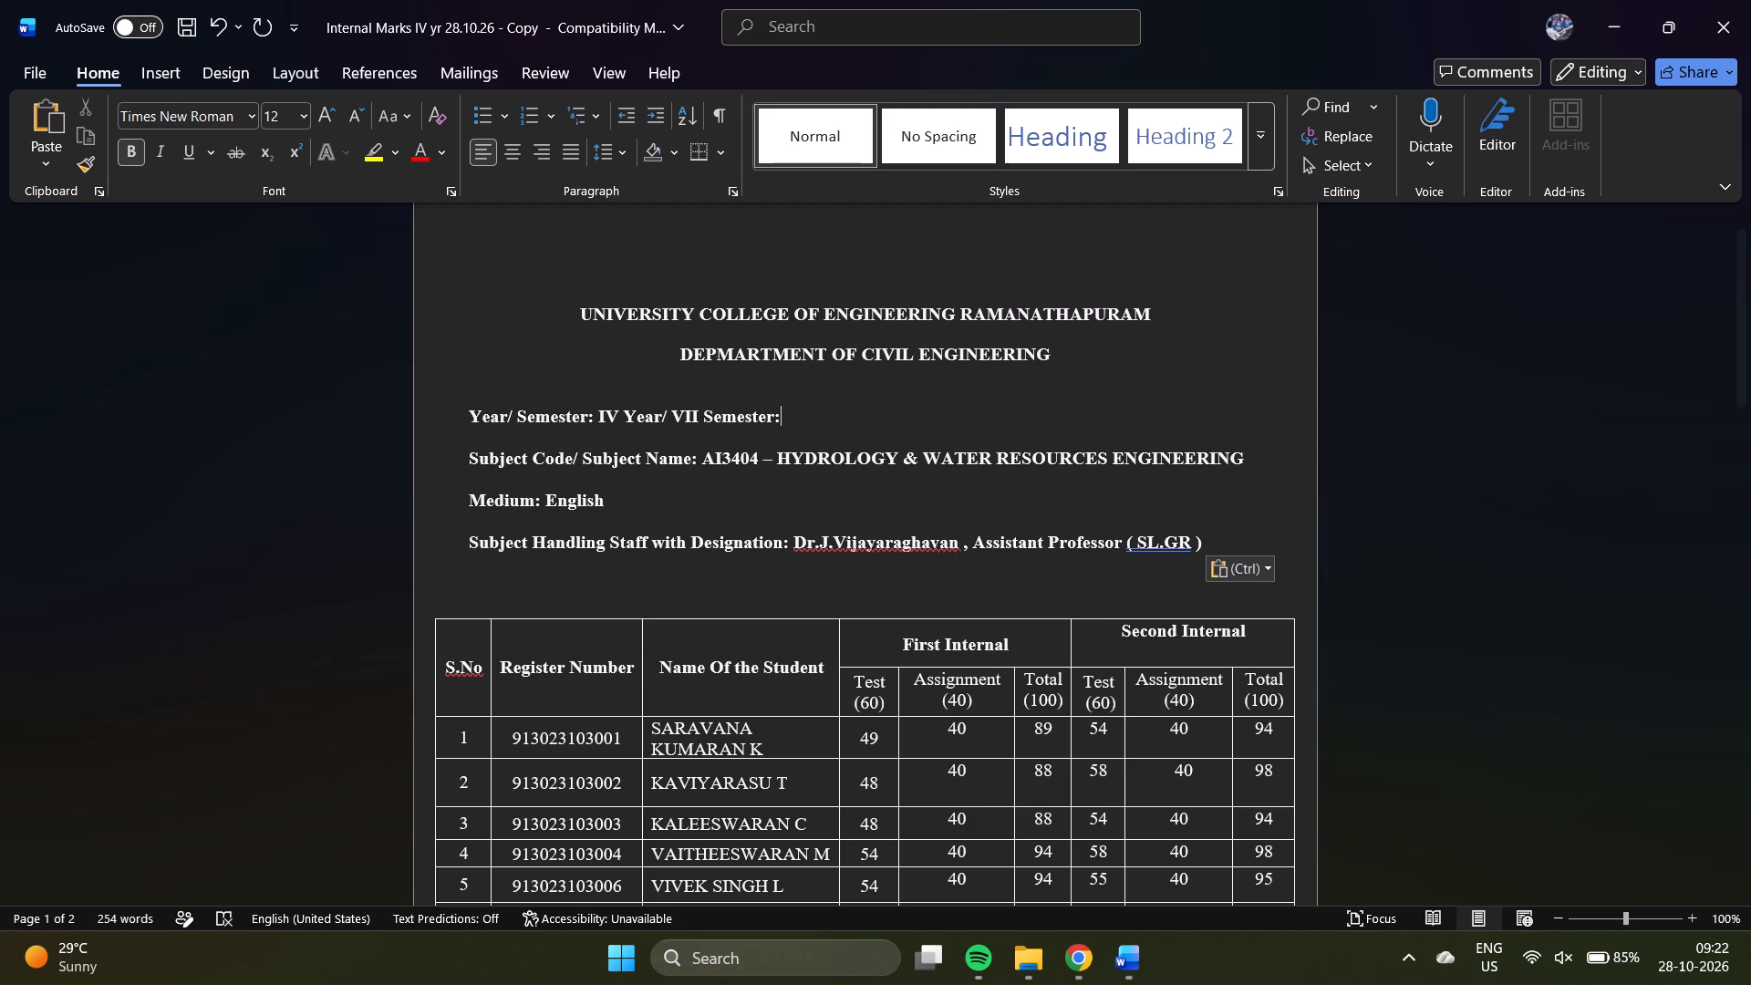
key("BackSpace")
Remove the trailing colon after "VII Semester" on the Tamil-medium sheet's Year/ Semester line.
key("Down")
key("Down")
key("Down")
key("Down")
key("Down")
key("Down")
key("Down")
key("Down")
key("Down")
key("Down")
key("Down")
key("Down")
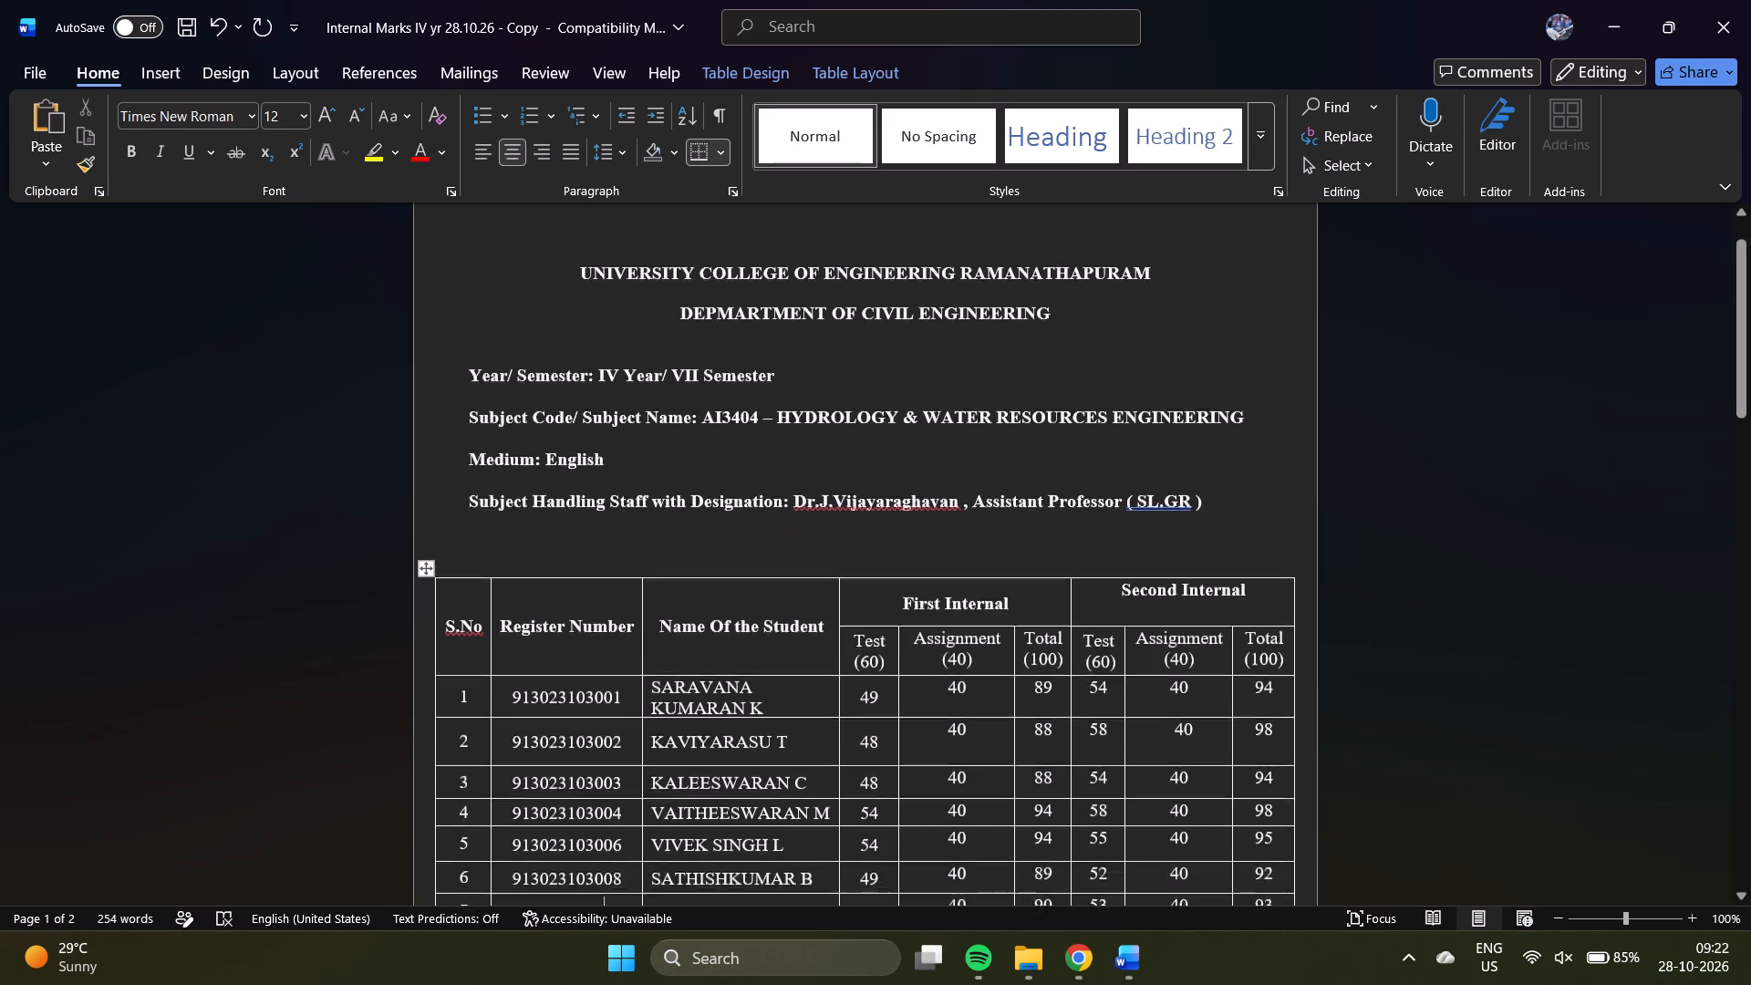
key("Down")
key("Down")
key("Down")
key("Down")
key("Down")
key("Down")
key("Down")
key("Down")
key("Down")
key("Down")
key("Down")
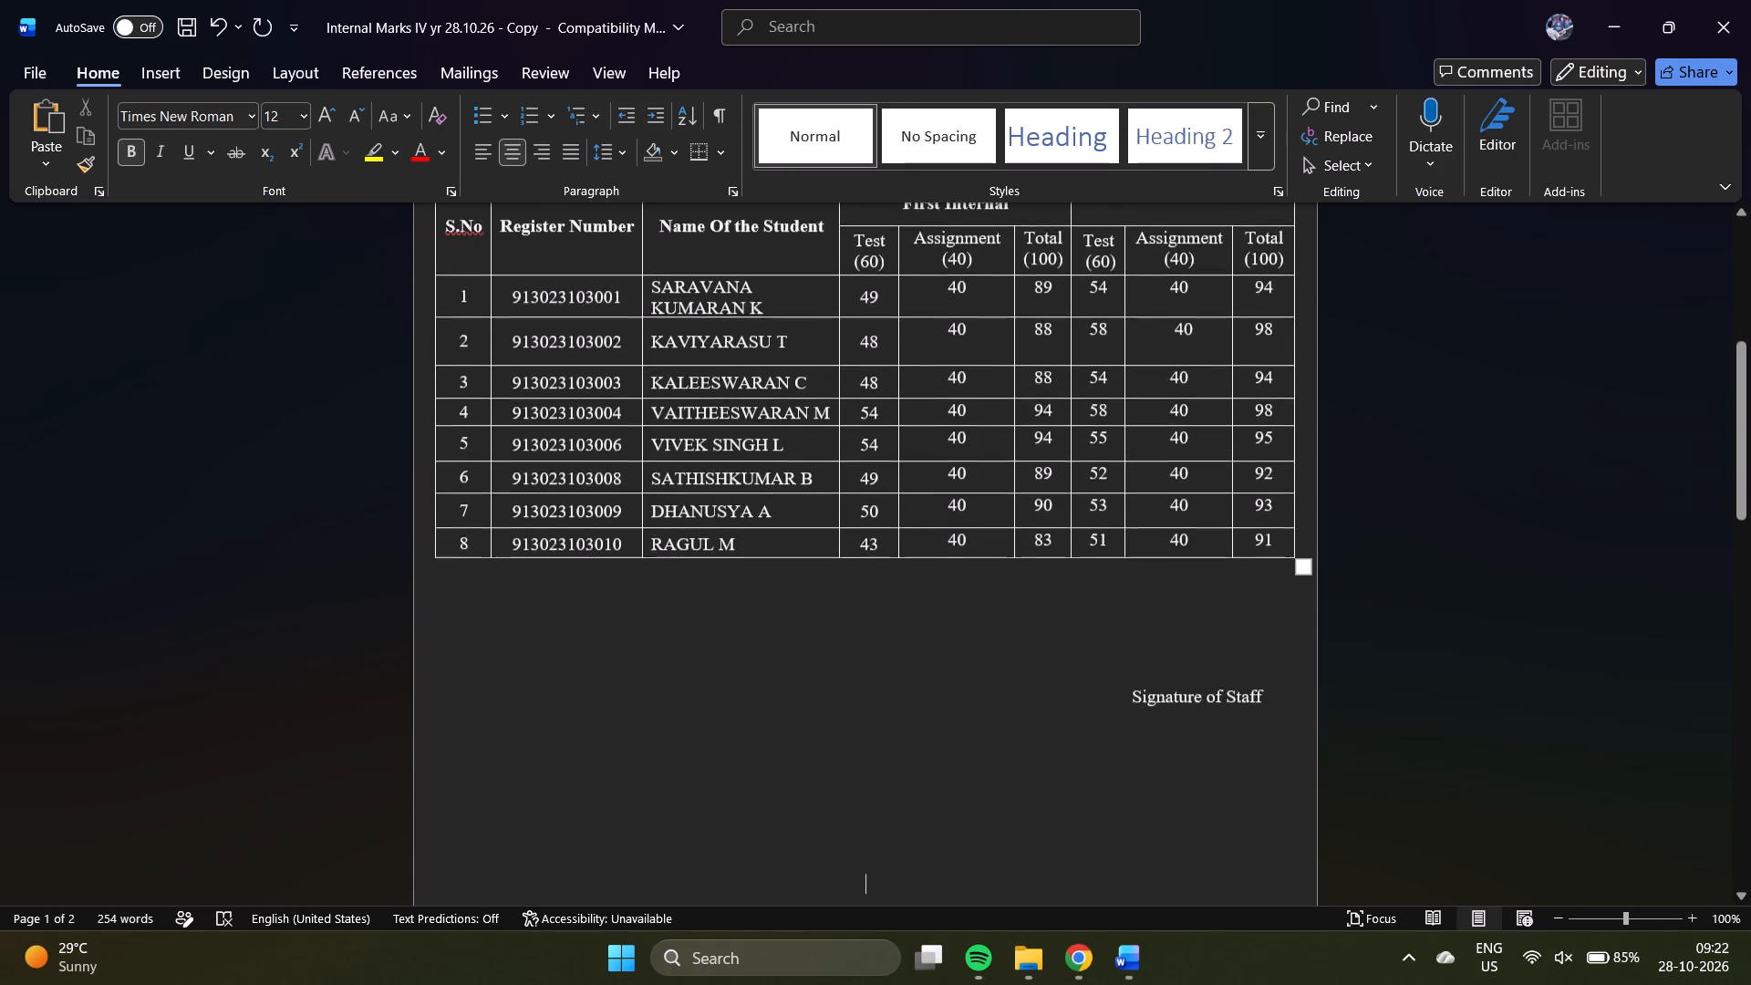
key("Down")
key("Down")
key("Down")
key("Down")
key("Down")
key("Down")
key("Down")
key("Up")
key("Up")
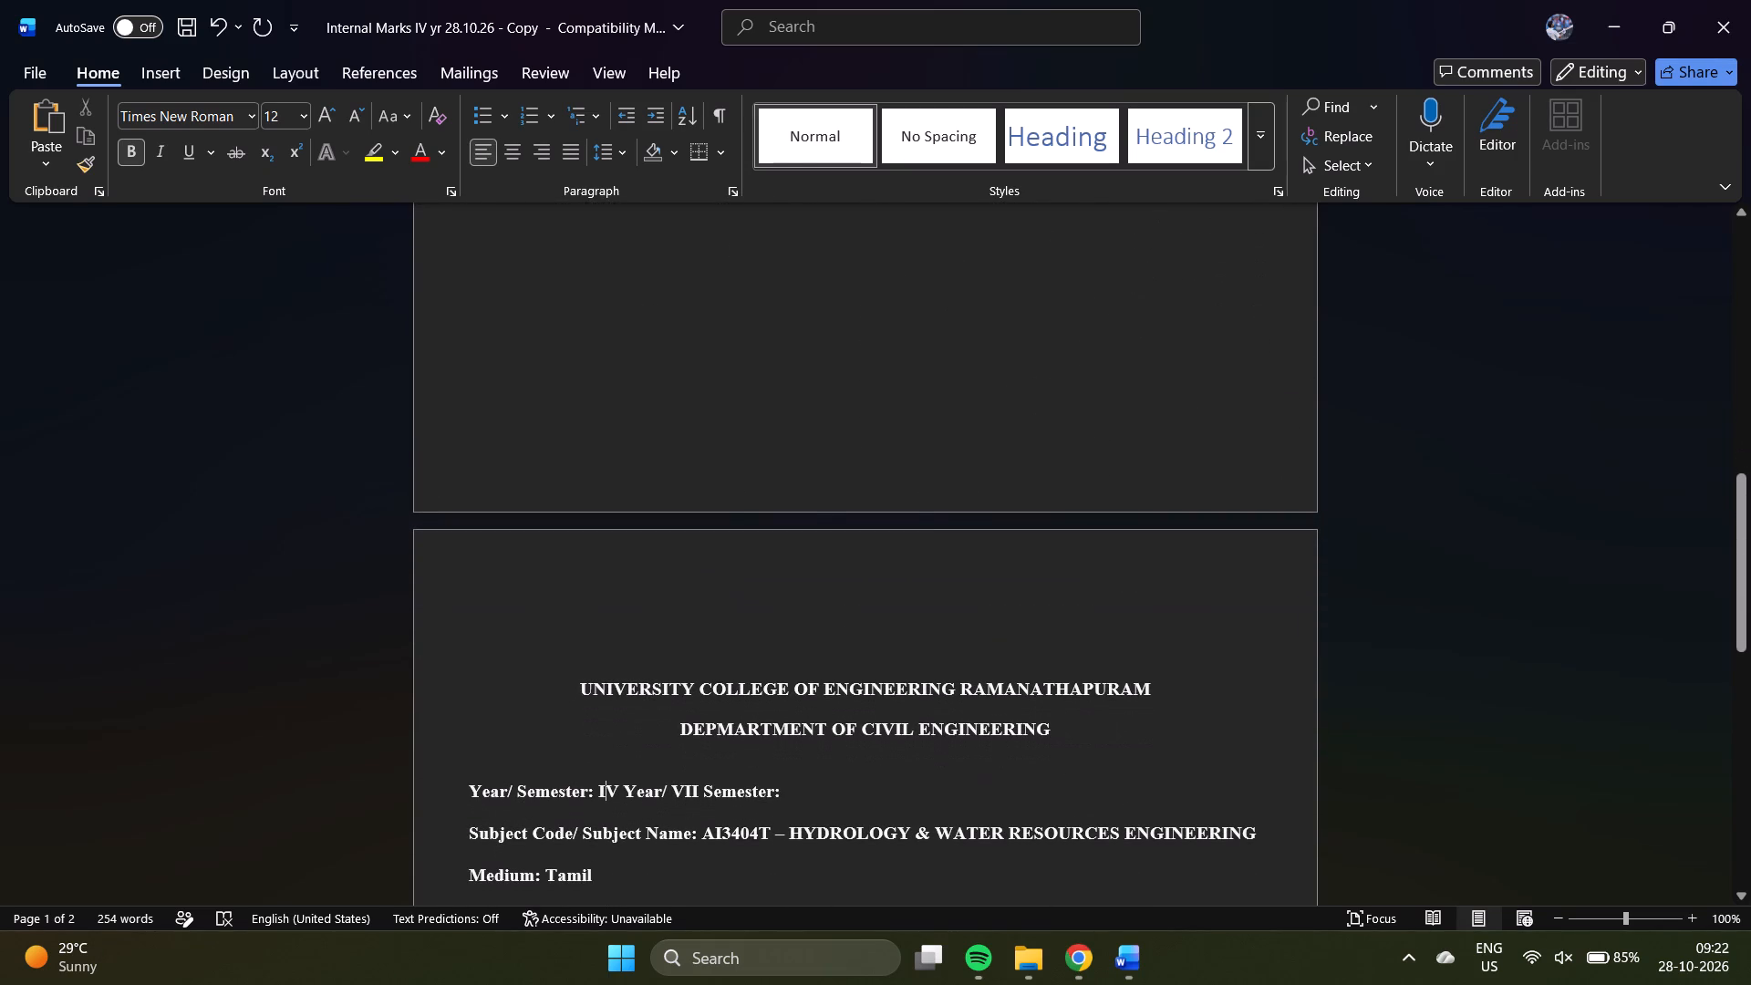
key("Up")
key("Down")
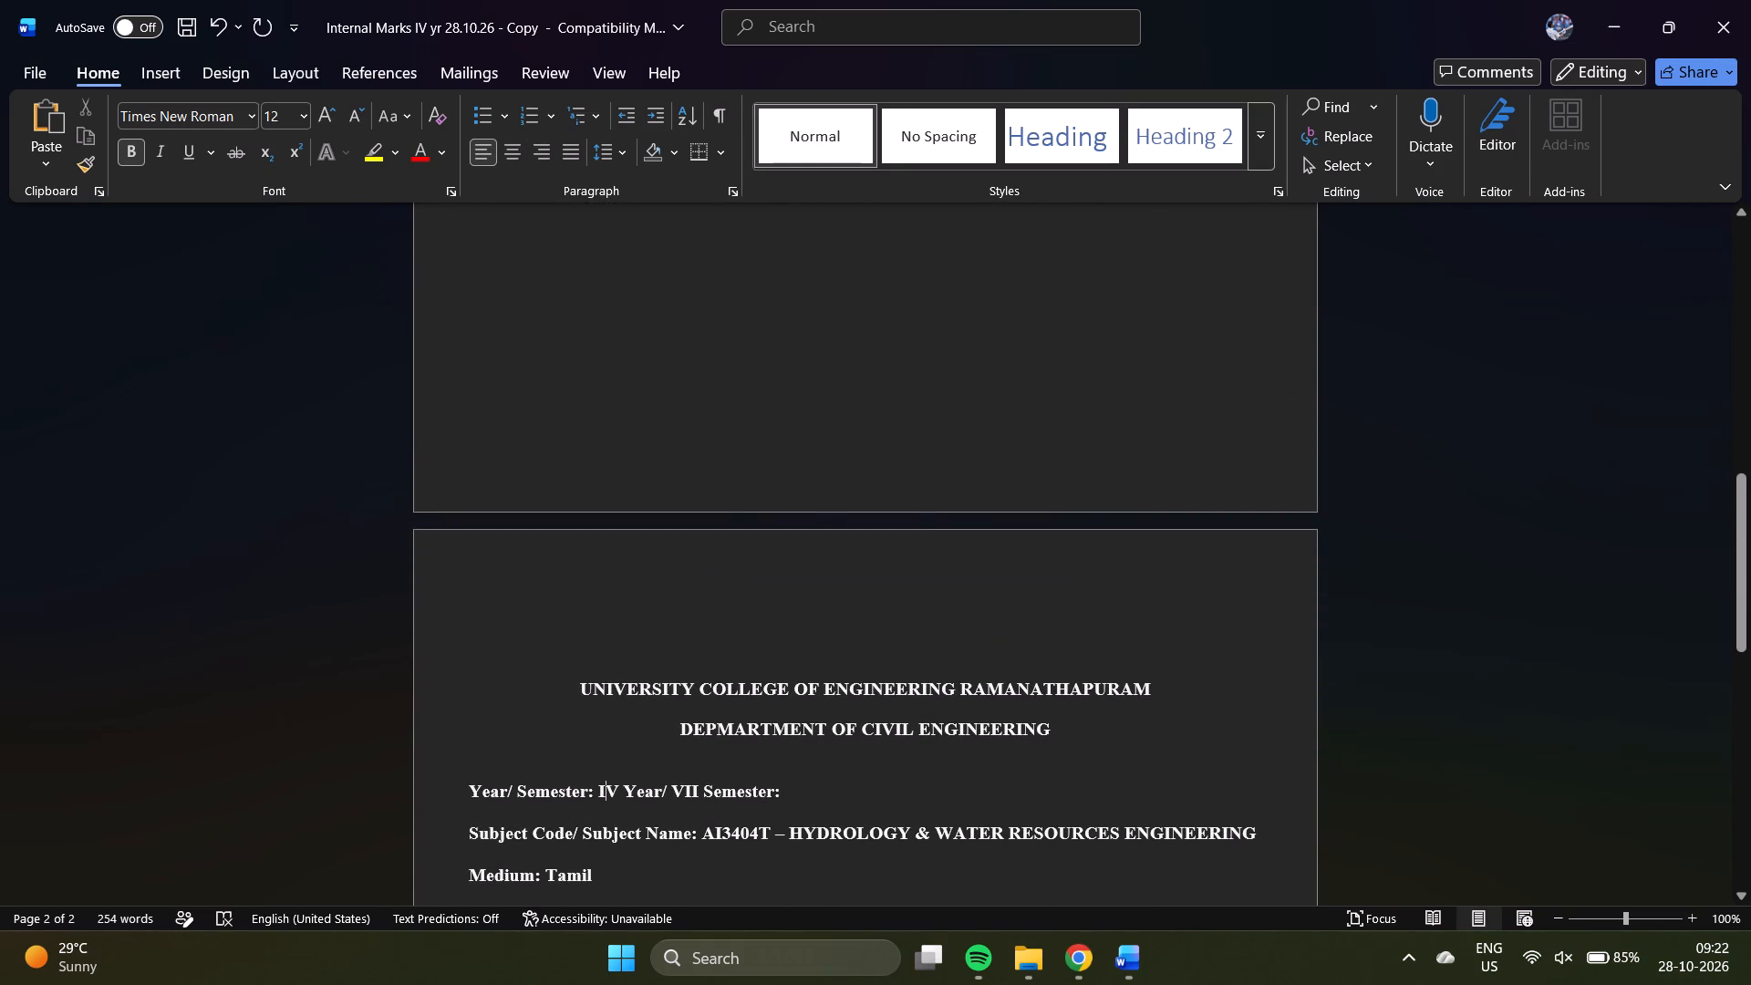
double_click(787, 772)
left_click(783, 798)
key("BackSpace")
Check both marks sheets and save the document under its current name.
scroll(1408, 567, "down", 3)
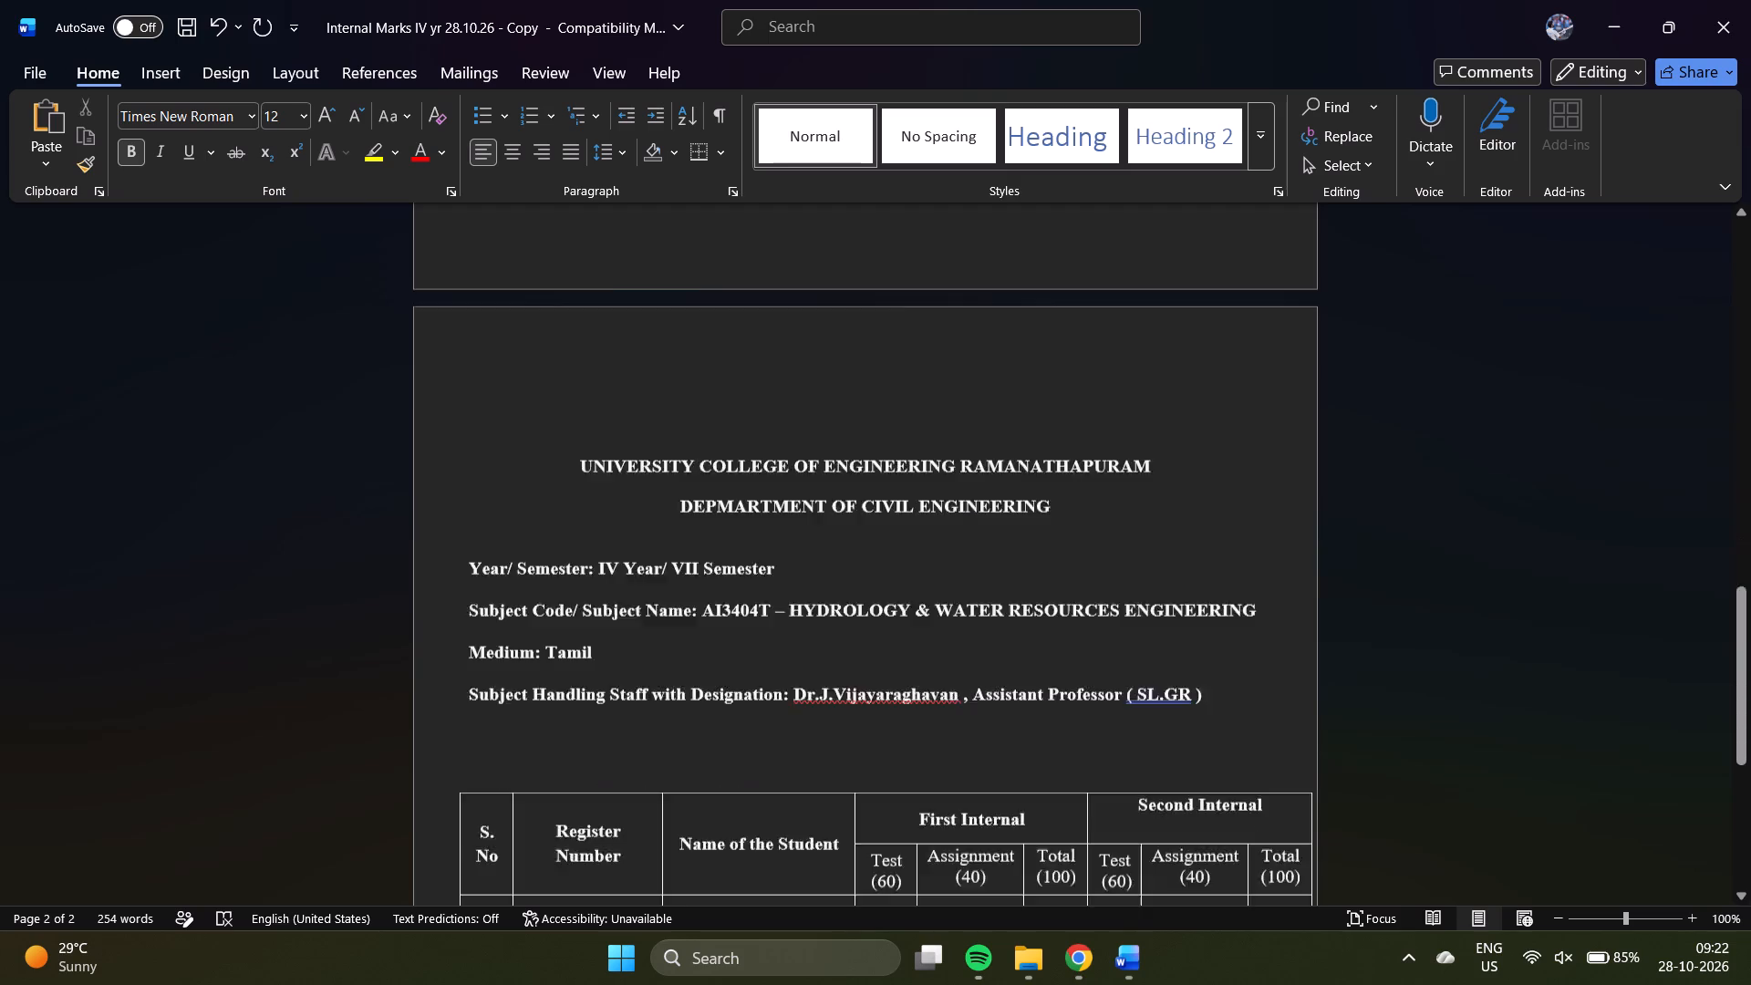
scroll(1408, 567, "down", 3)
scroll(1408, 567, "up", 10)
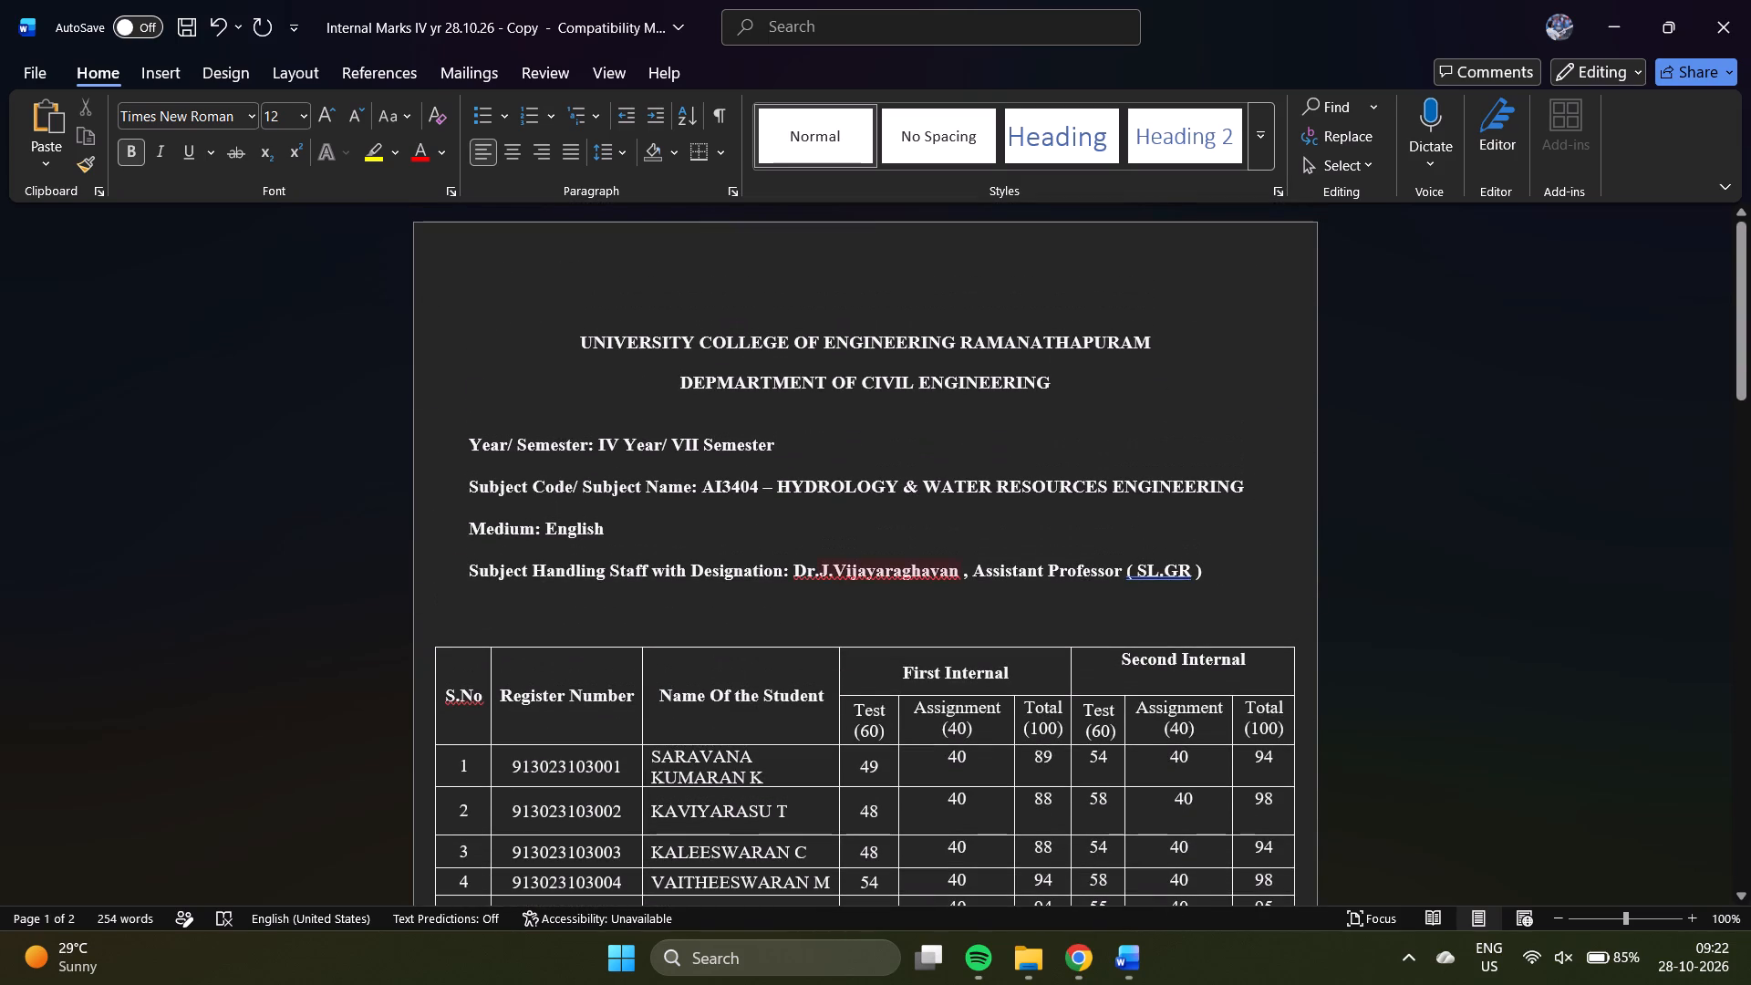
scroll(657, 479, "down", 8)
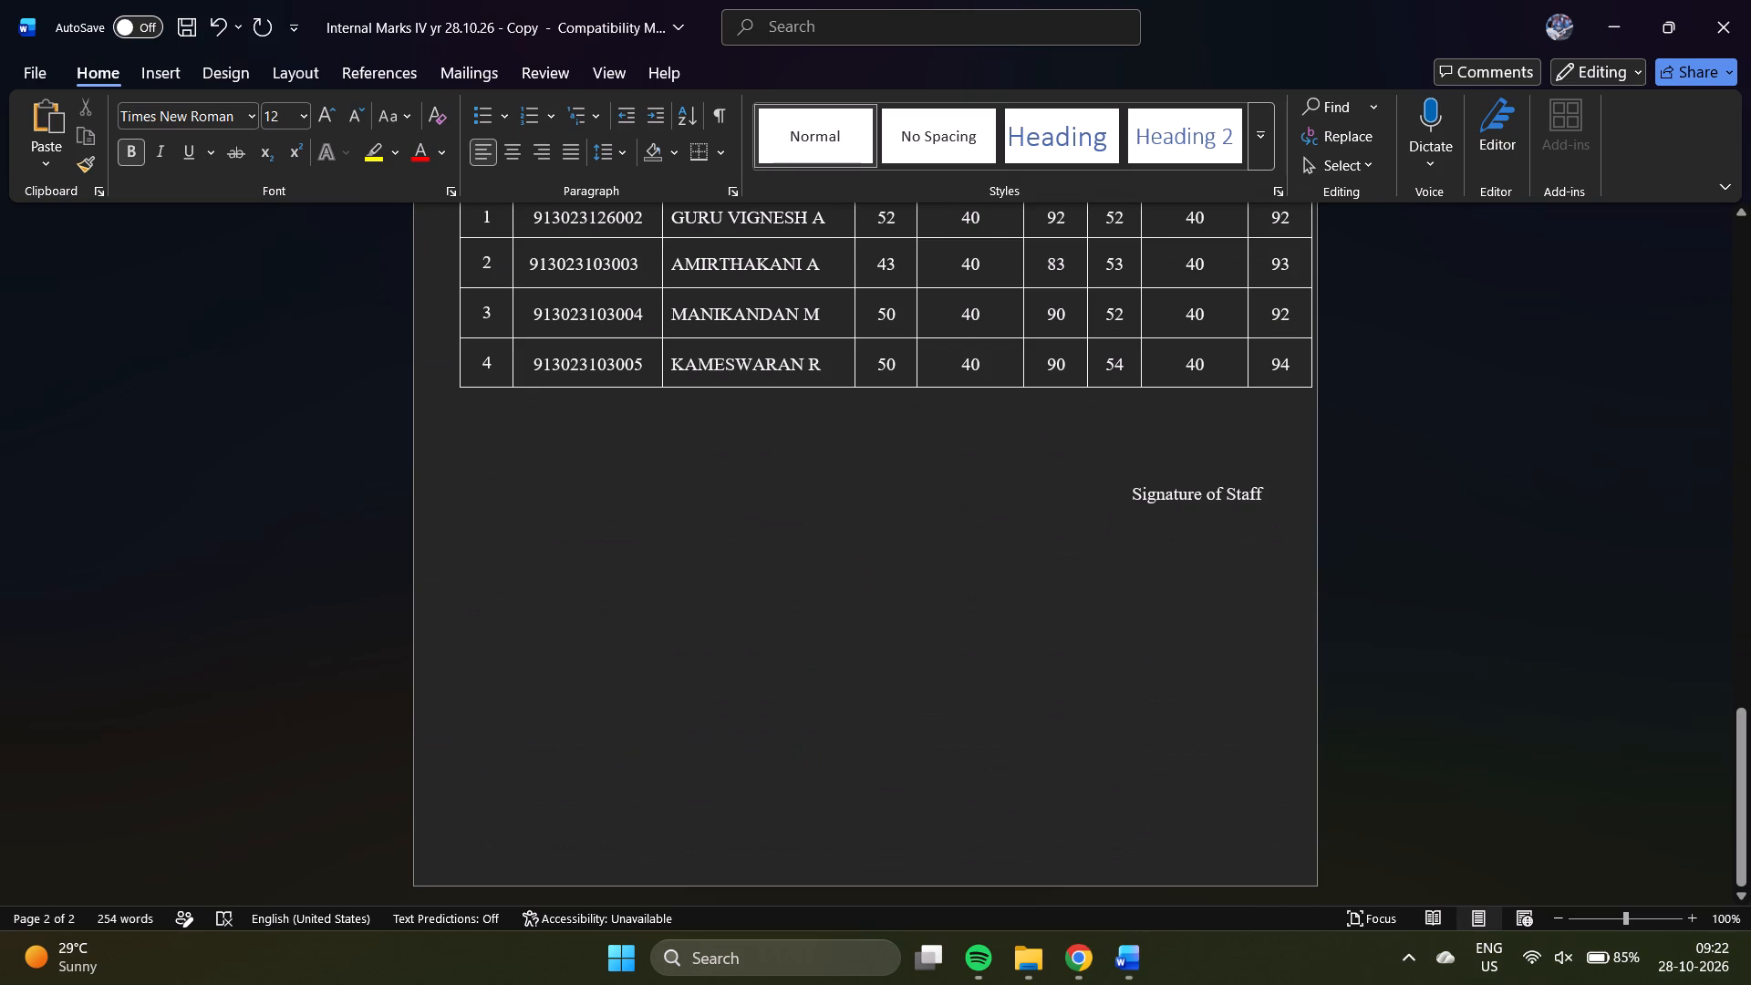
key("ctrl+s")
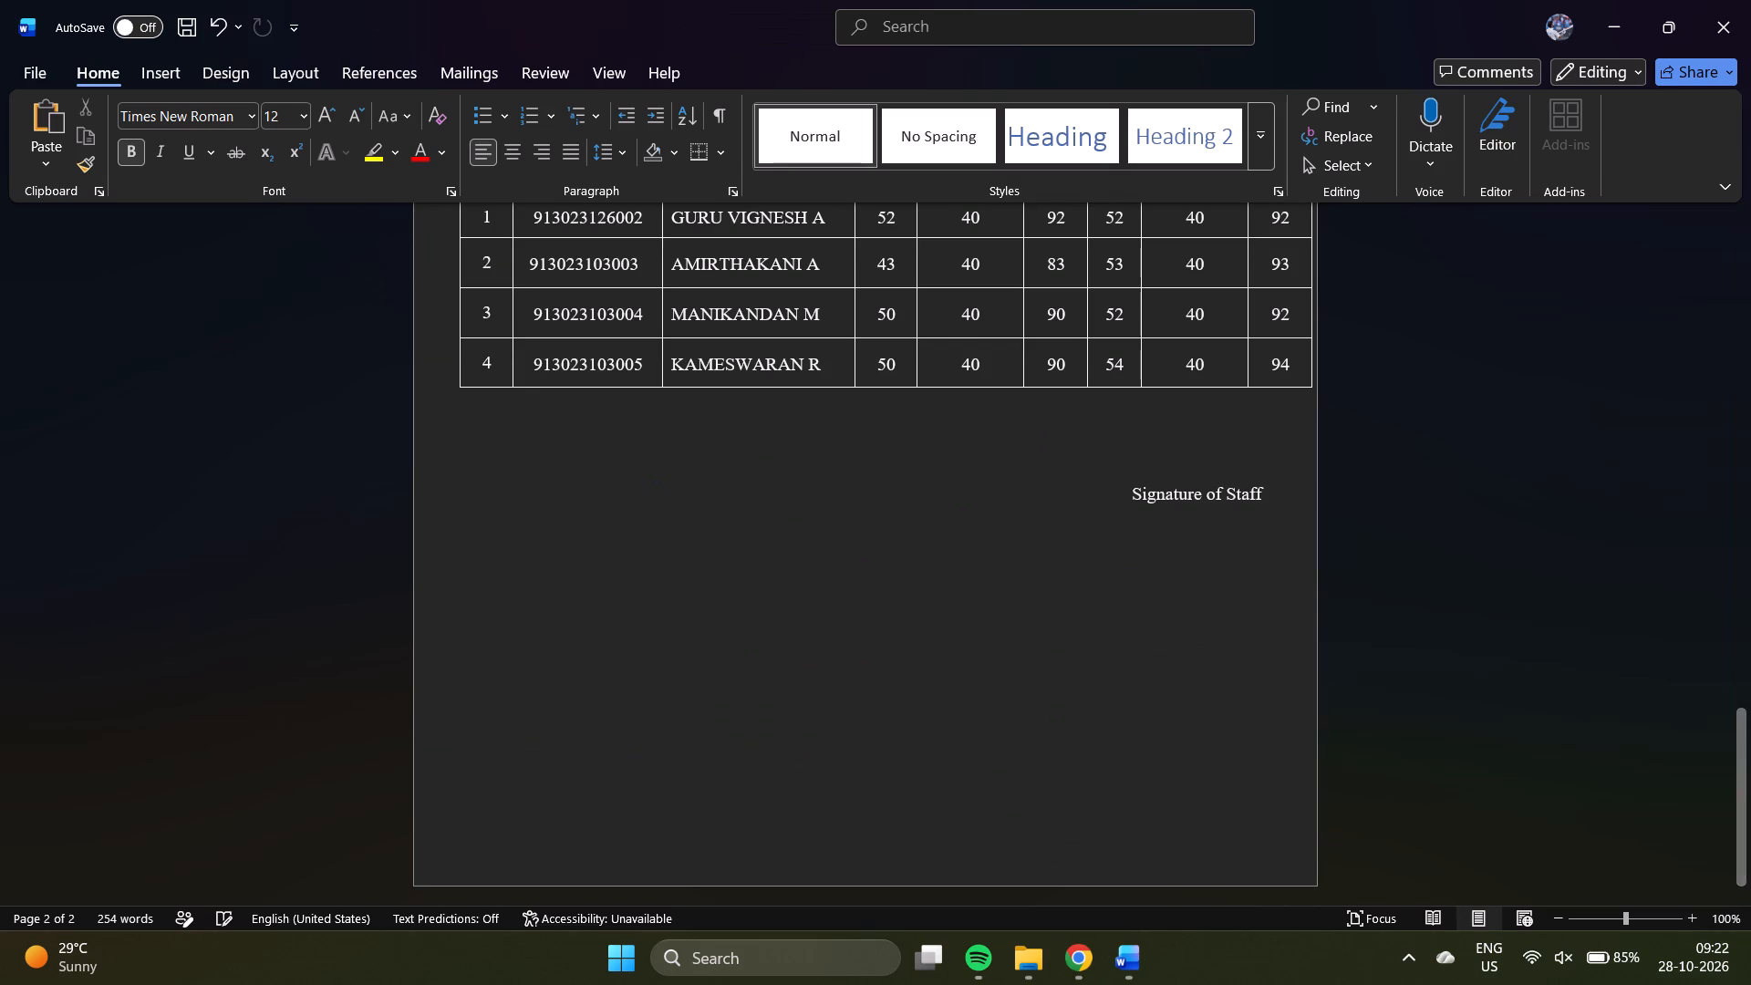
Save a copy of the document on drive RAZ (E:) under the name "Internal Marks IV yr 28.10.26 - UPDATED".
left_click(36, 67)
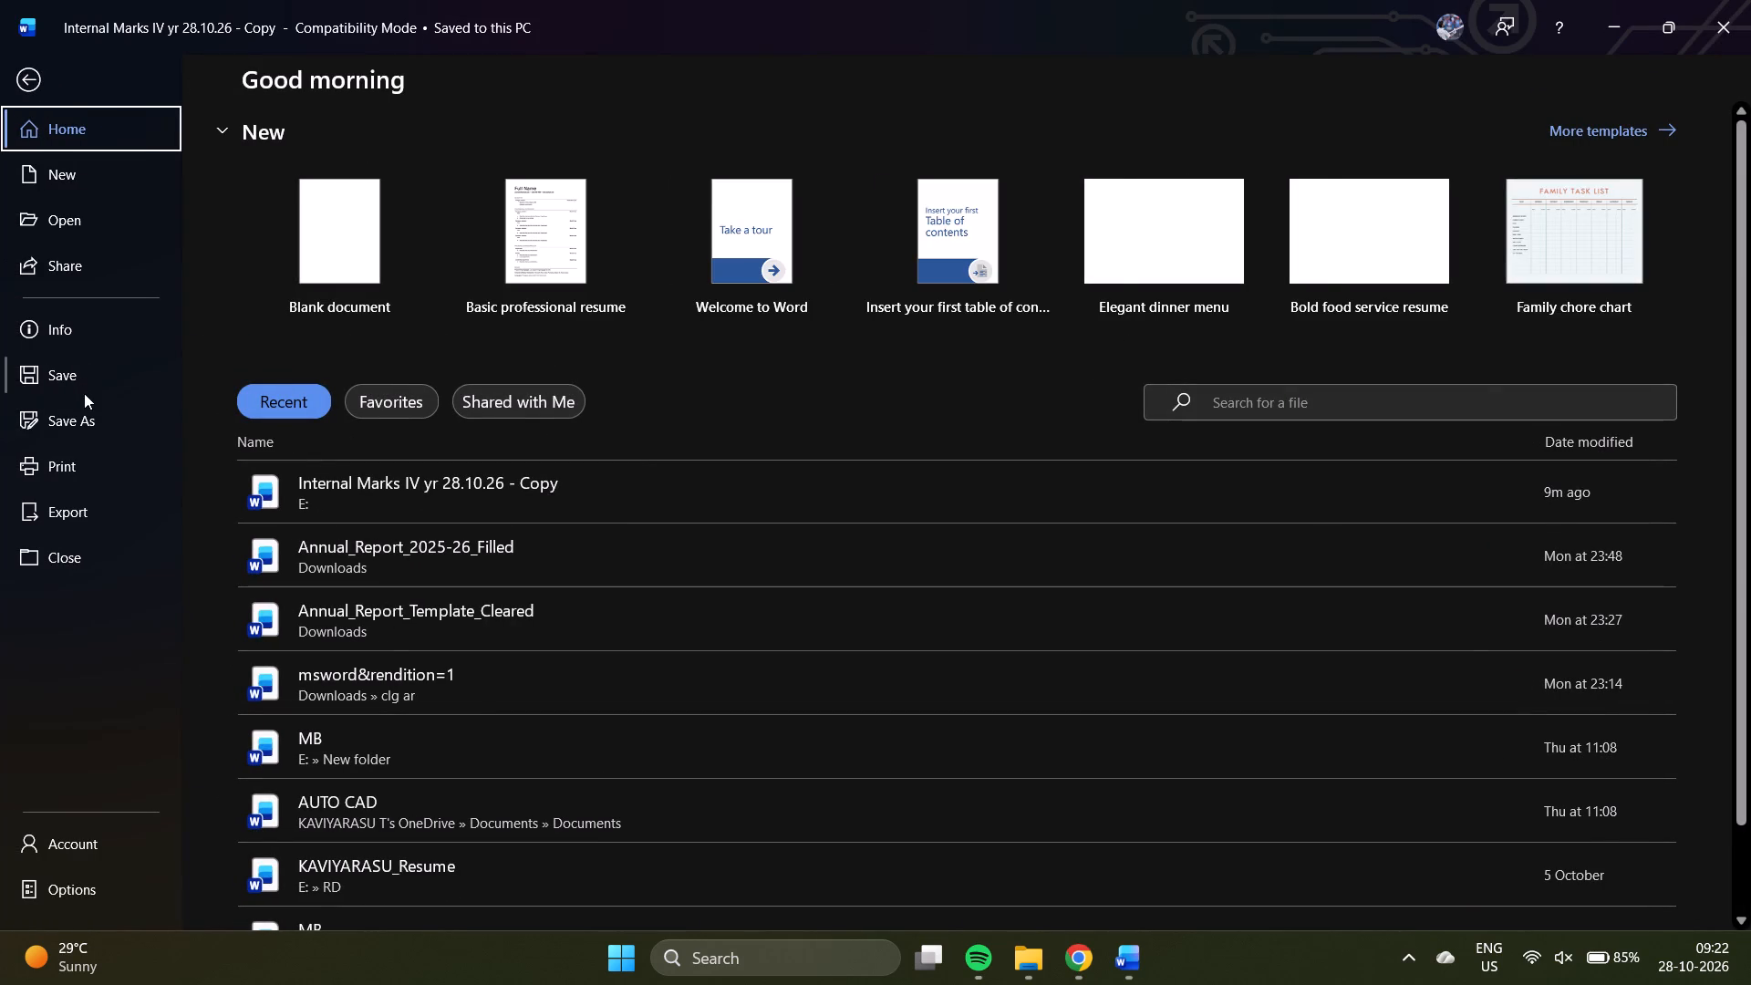
left_click(90, 421)
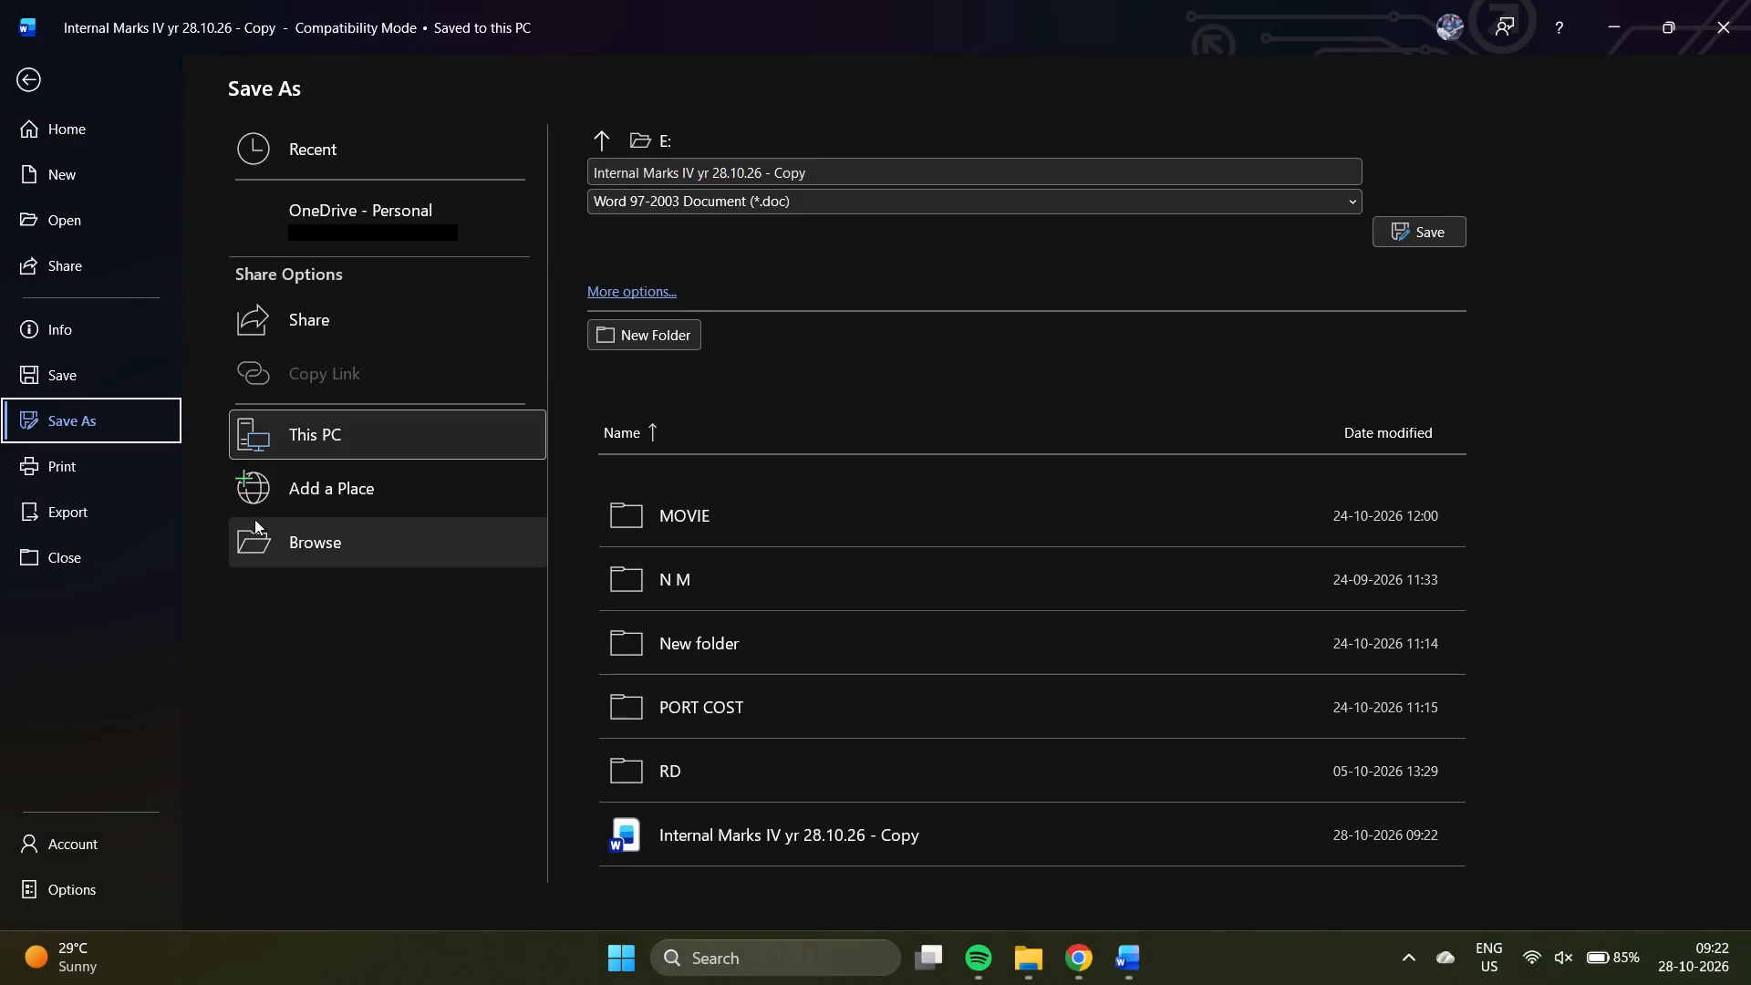
left_click(273, 528)
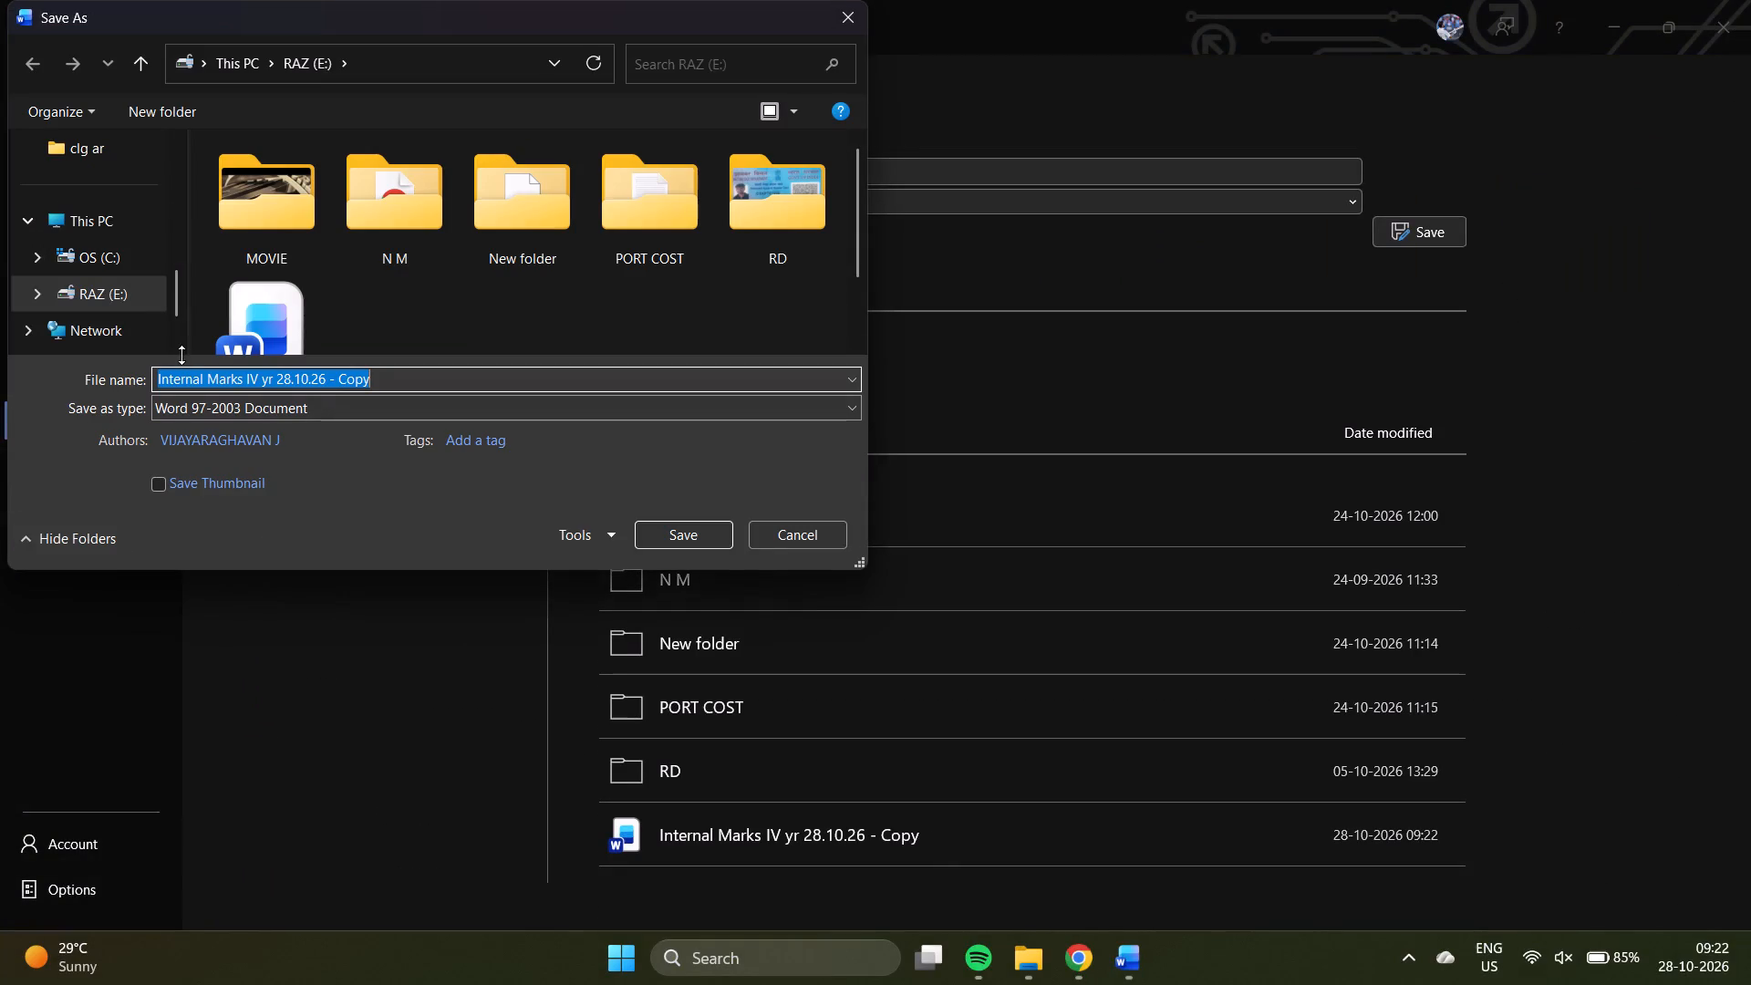
scroll(181, 355, "down", 2)
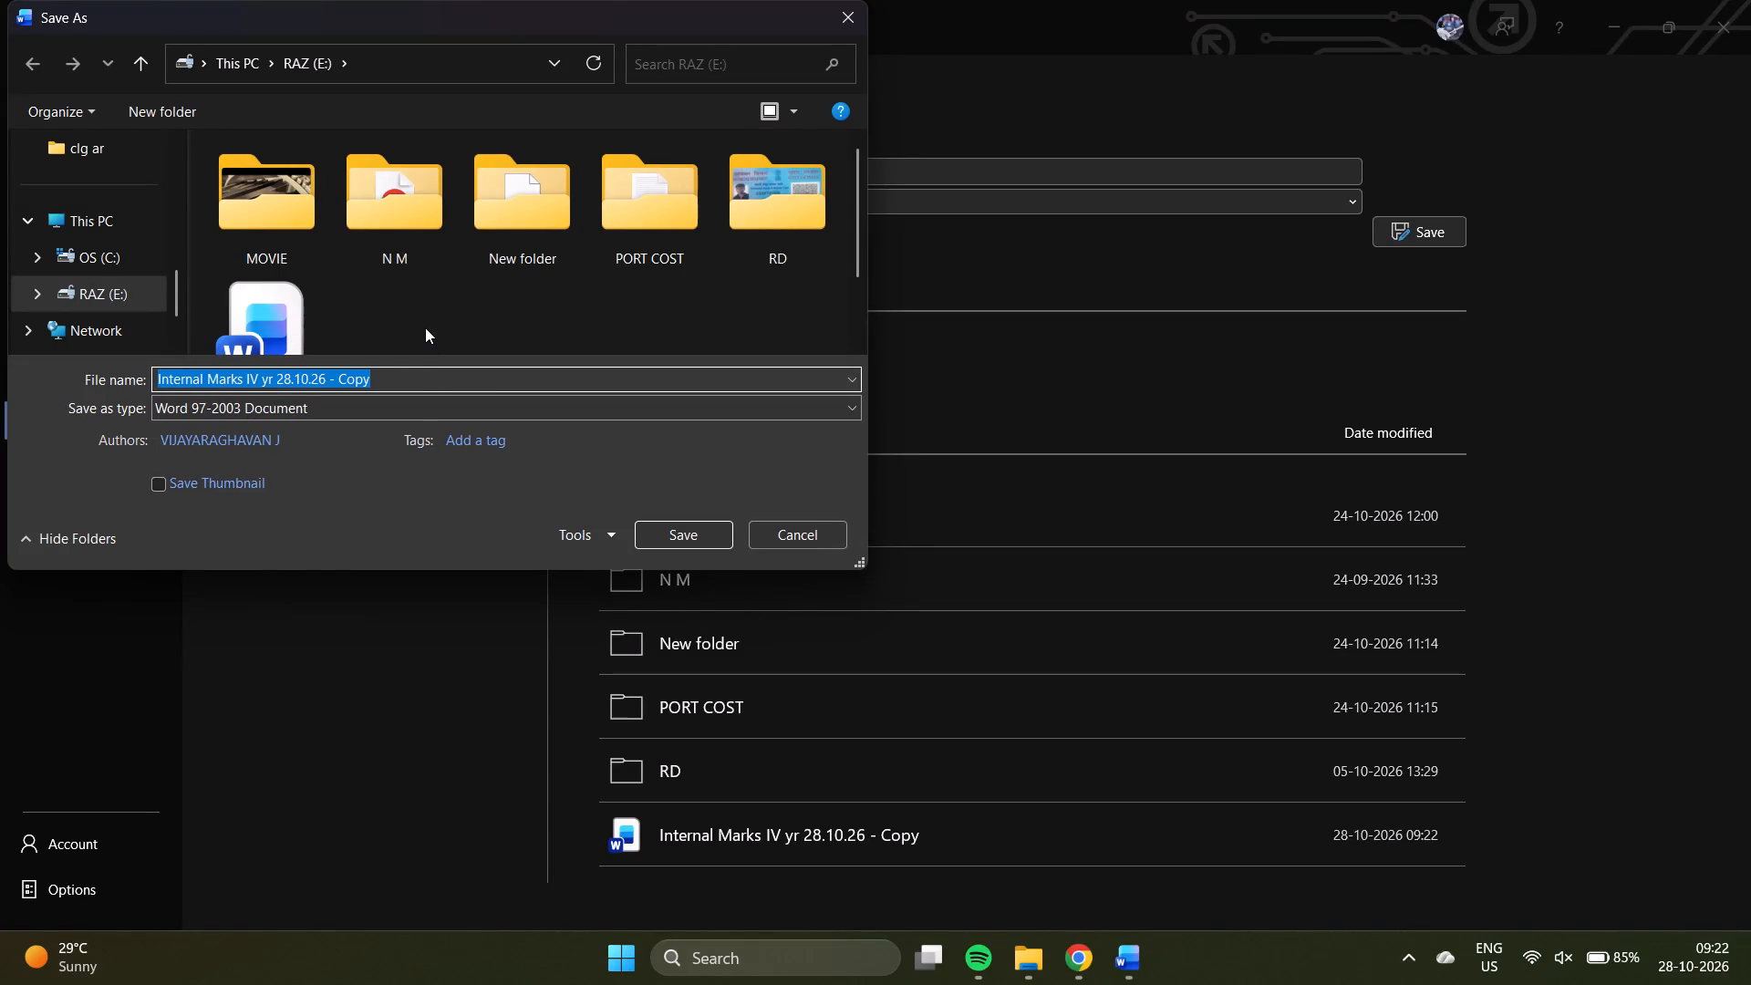
scroll(427, 280, "down", 1)
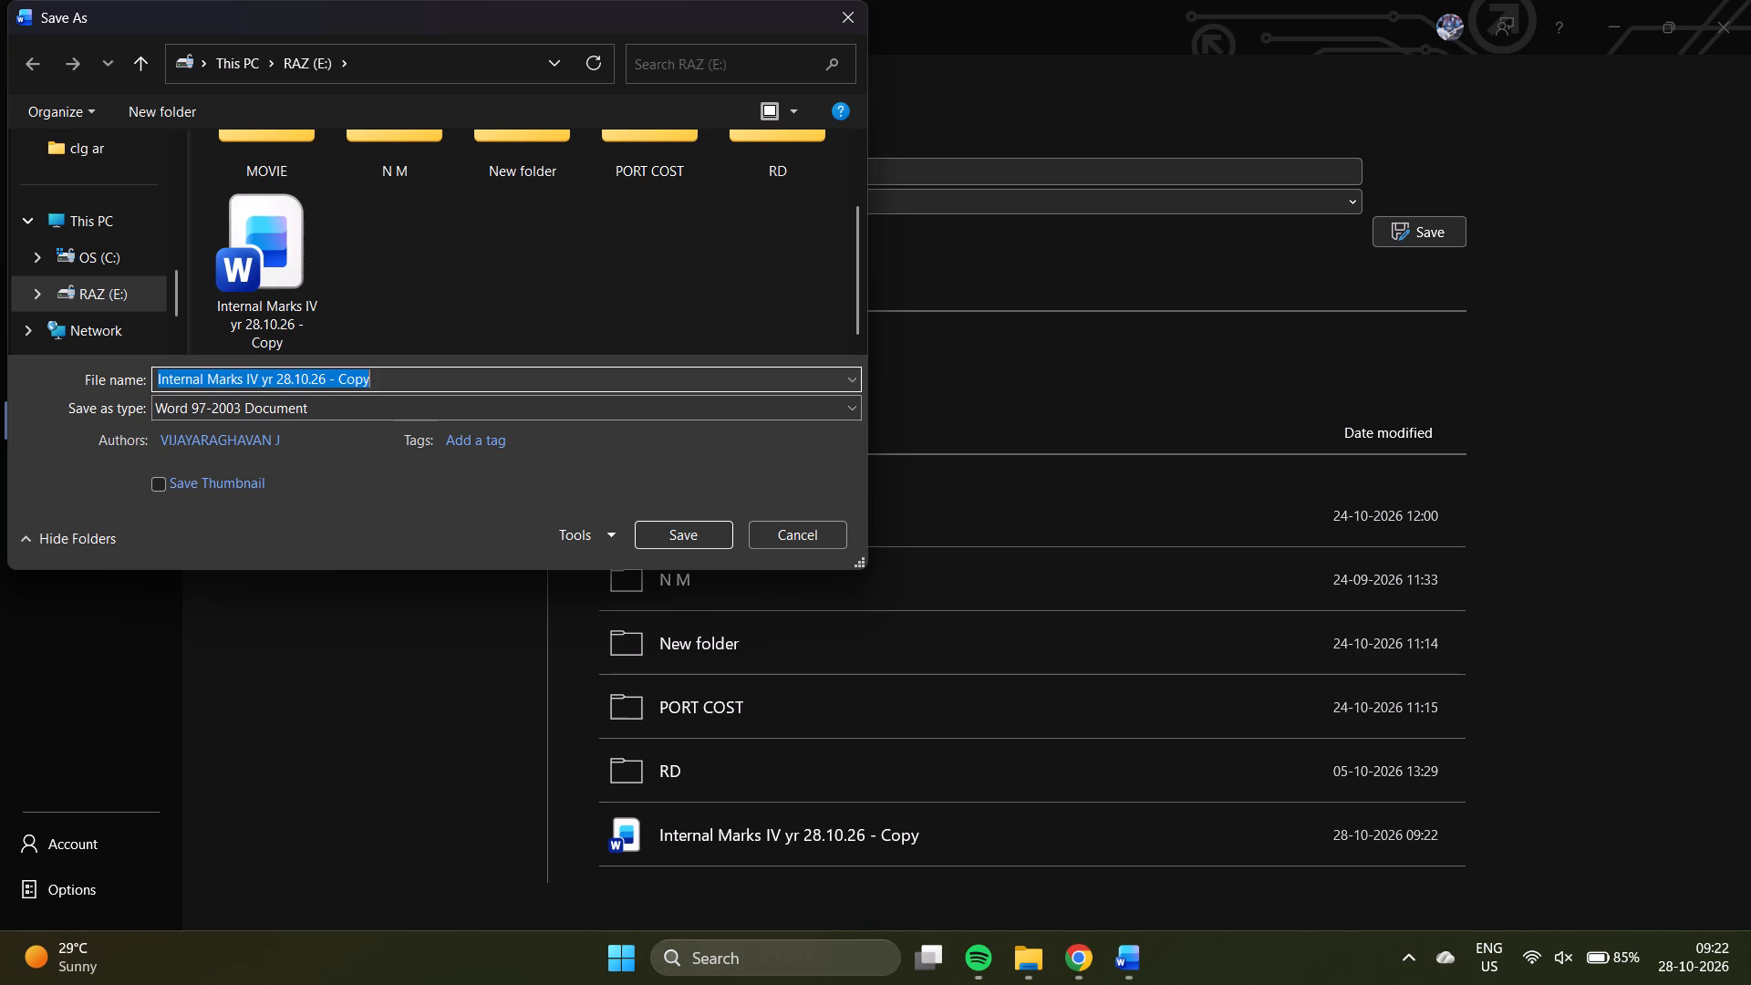
left_click(376, 388)
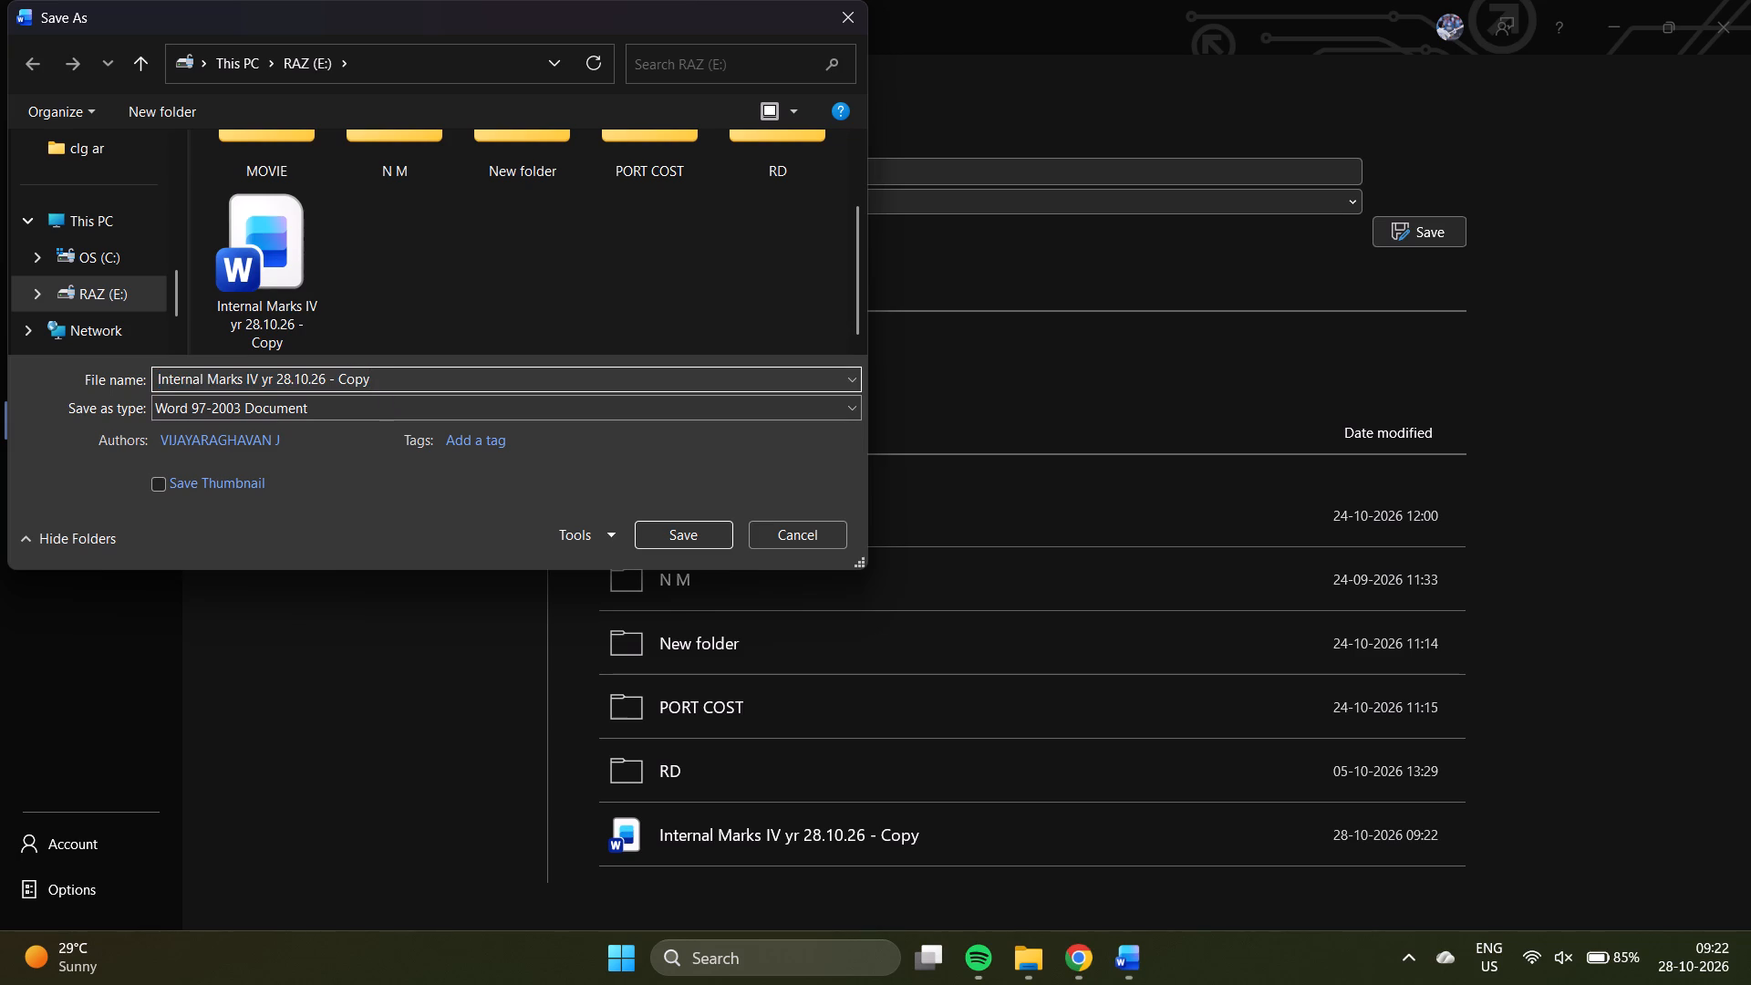
key("BackSpace")
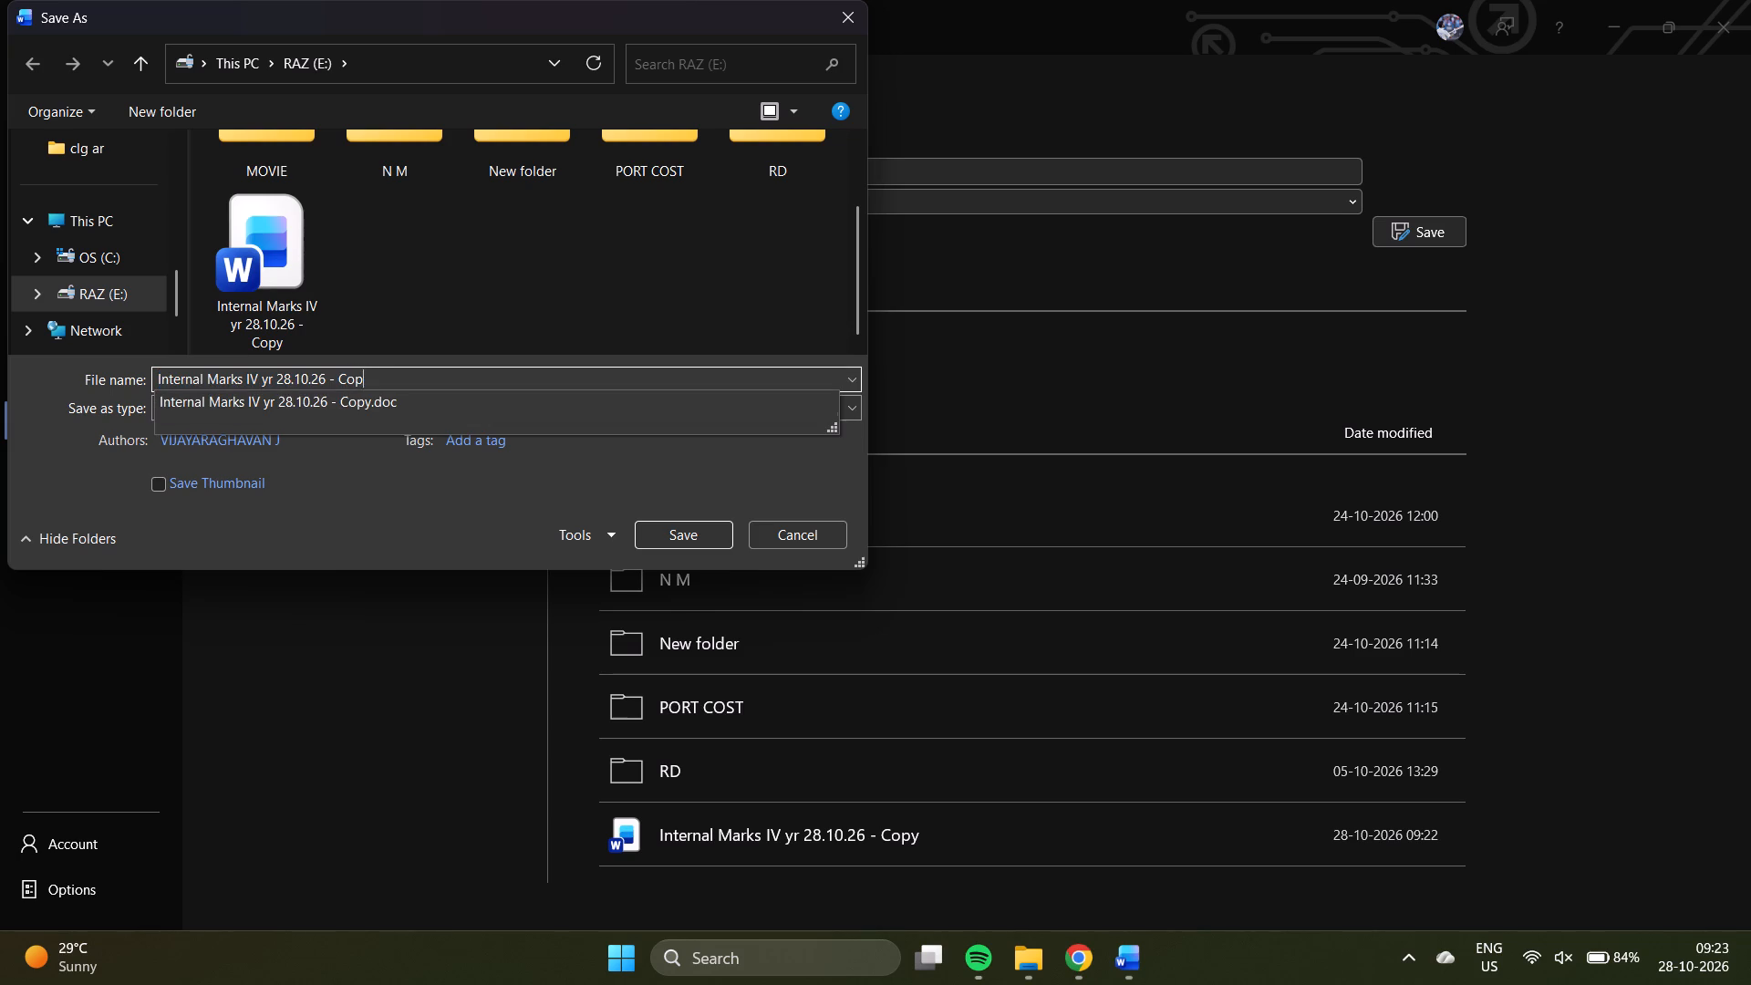
key("BackSpace")
key("BackSpace")
key("BackSpace")
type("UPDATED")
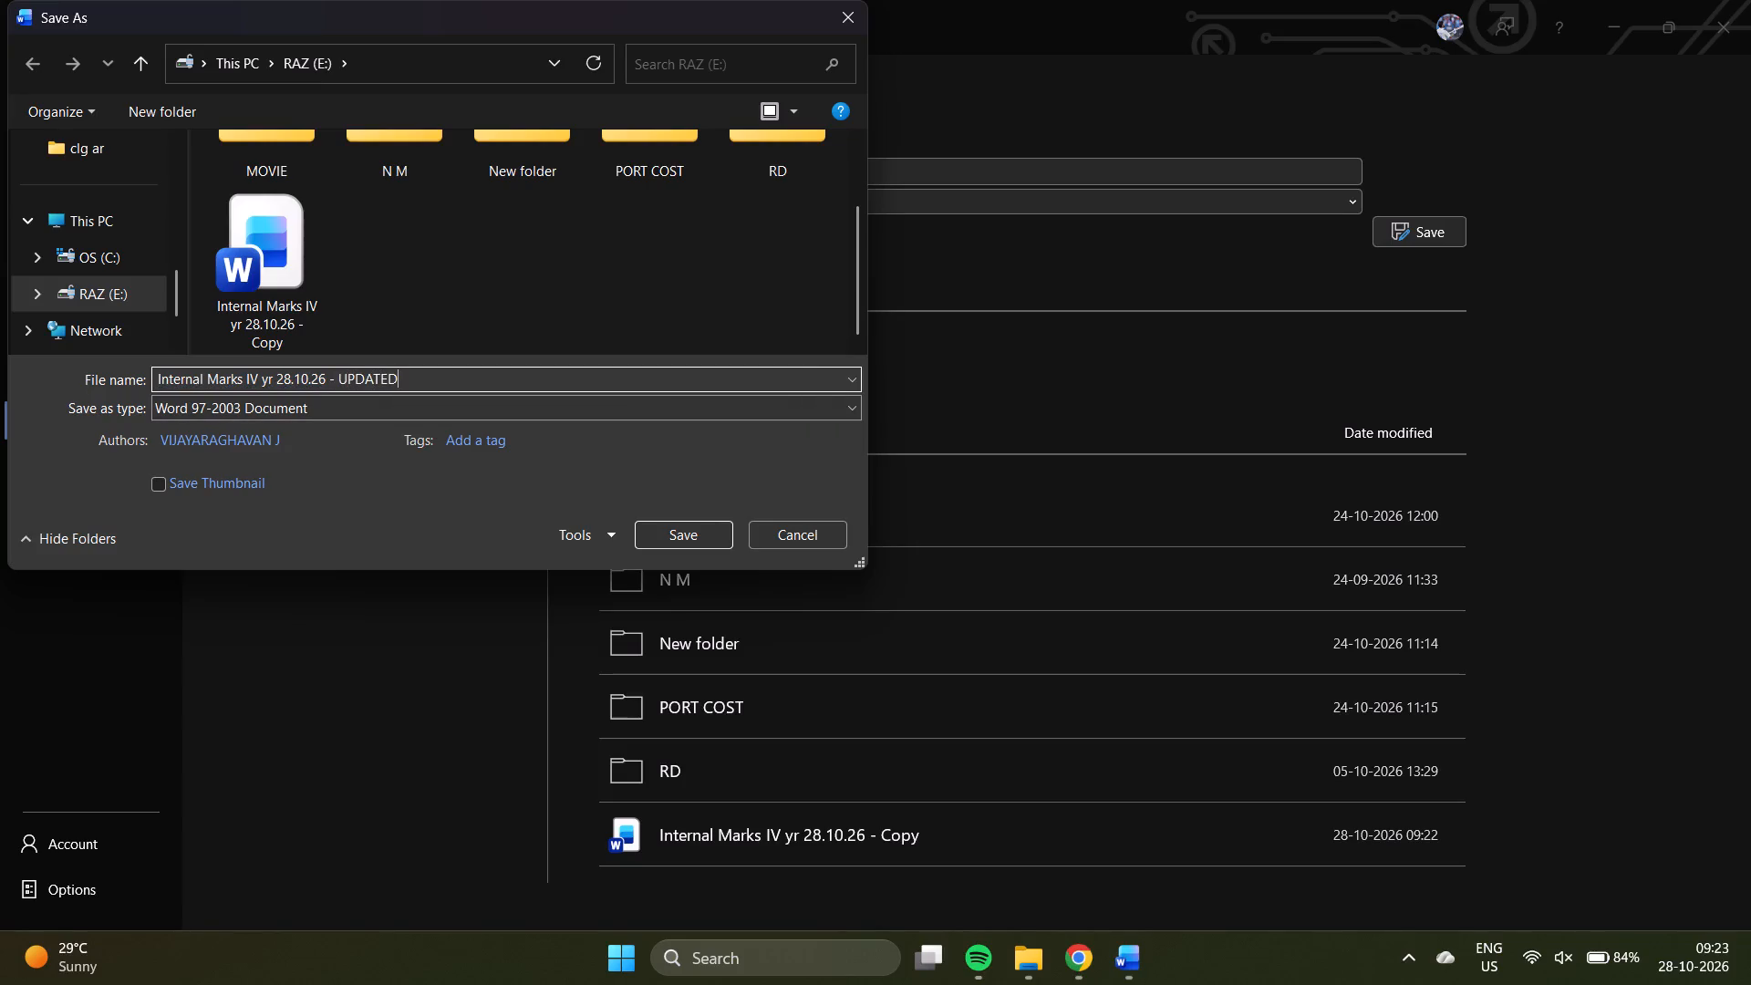
Finish saving the document copy as "Internal Marks IV yr 28.10.26 - UPDATED" on drive RAZ (E:).
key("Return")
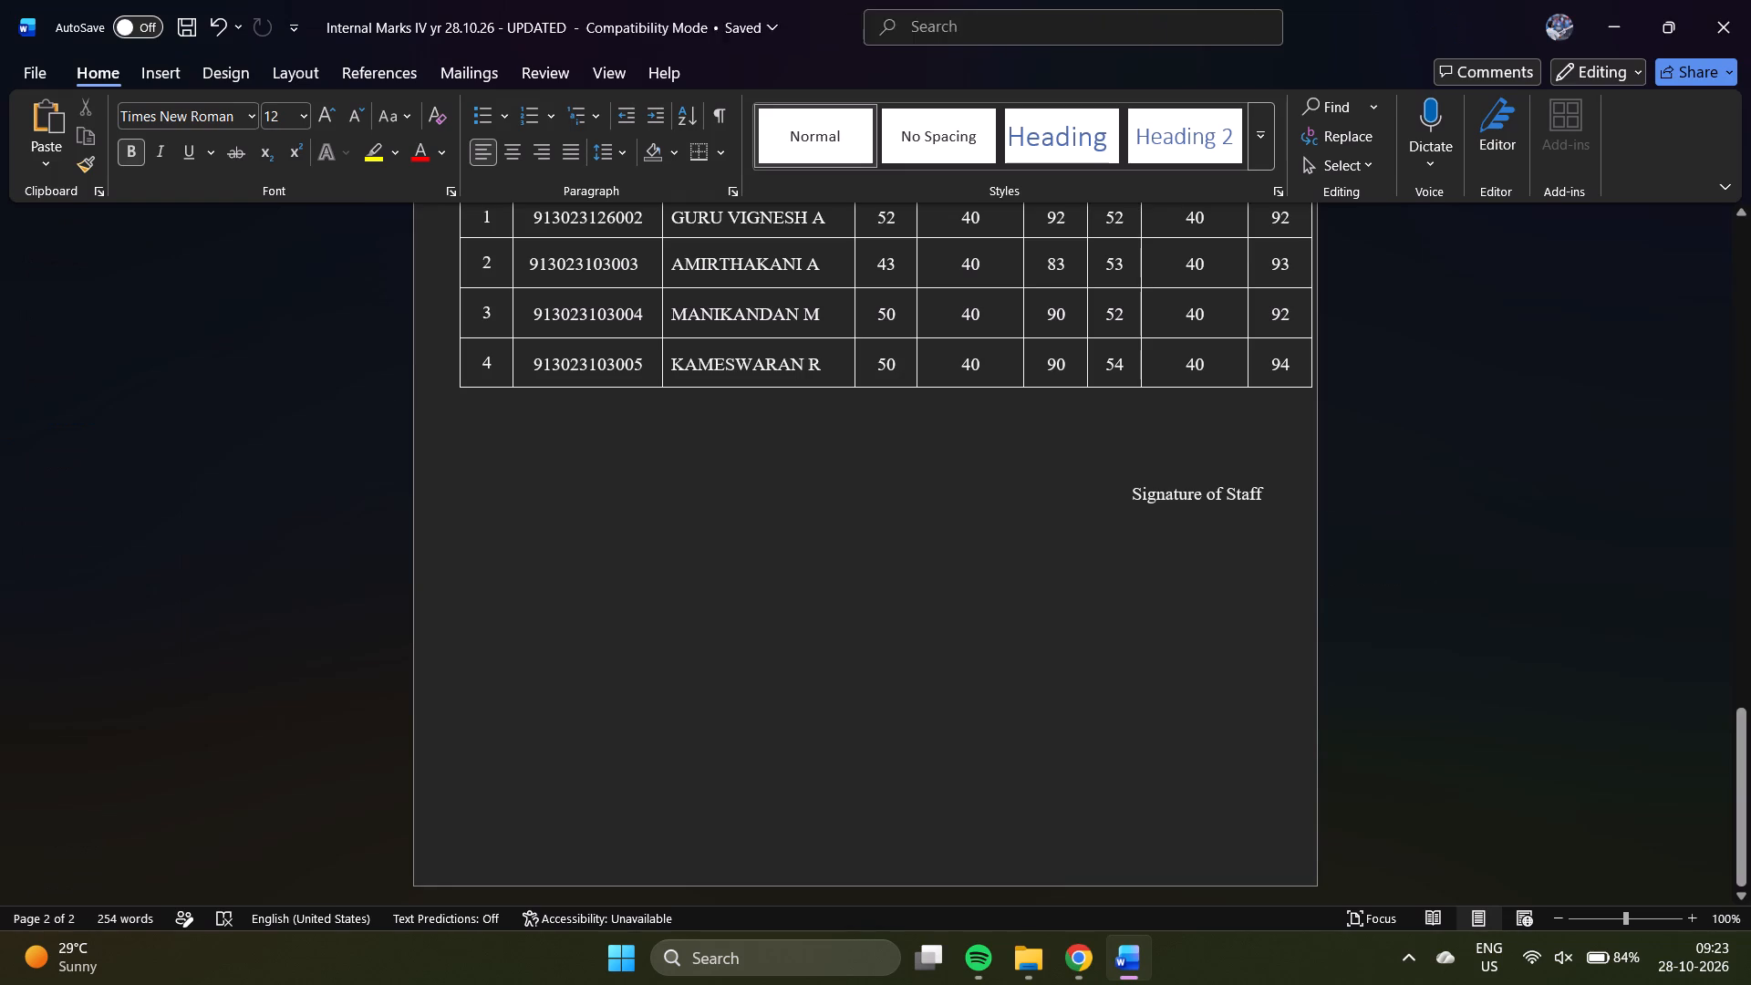
Switch to File Explorer and select the "Internal Marks IV yr 28.10.26 - UPDATED" file on drive RAZ (E:) to check it.
left_click(1026, 952)
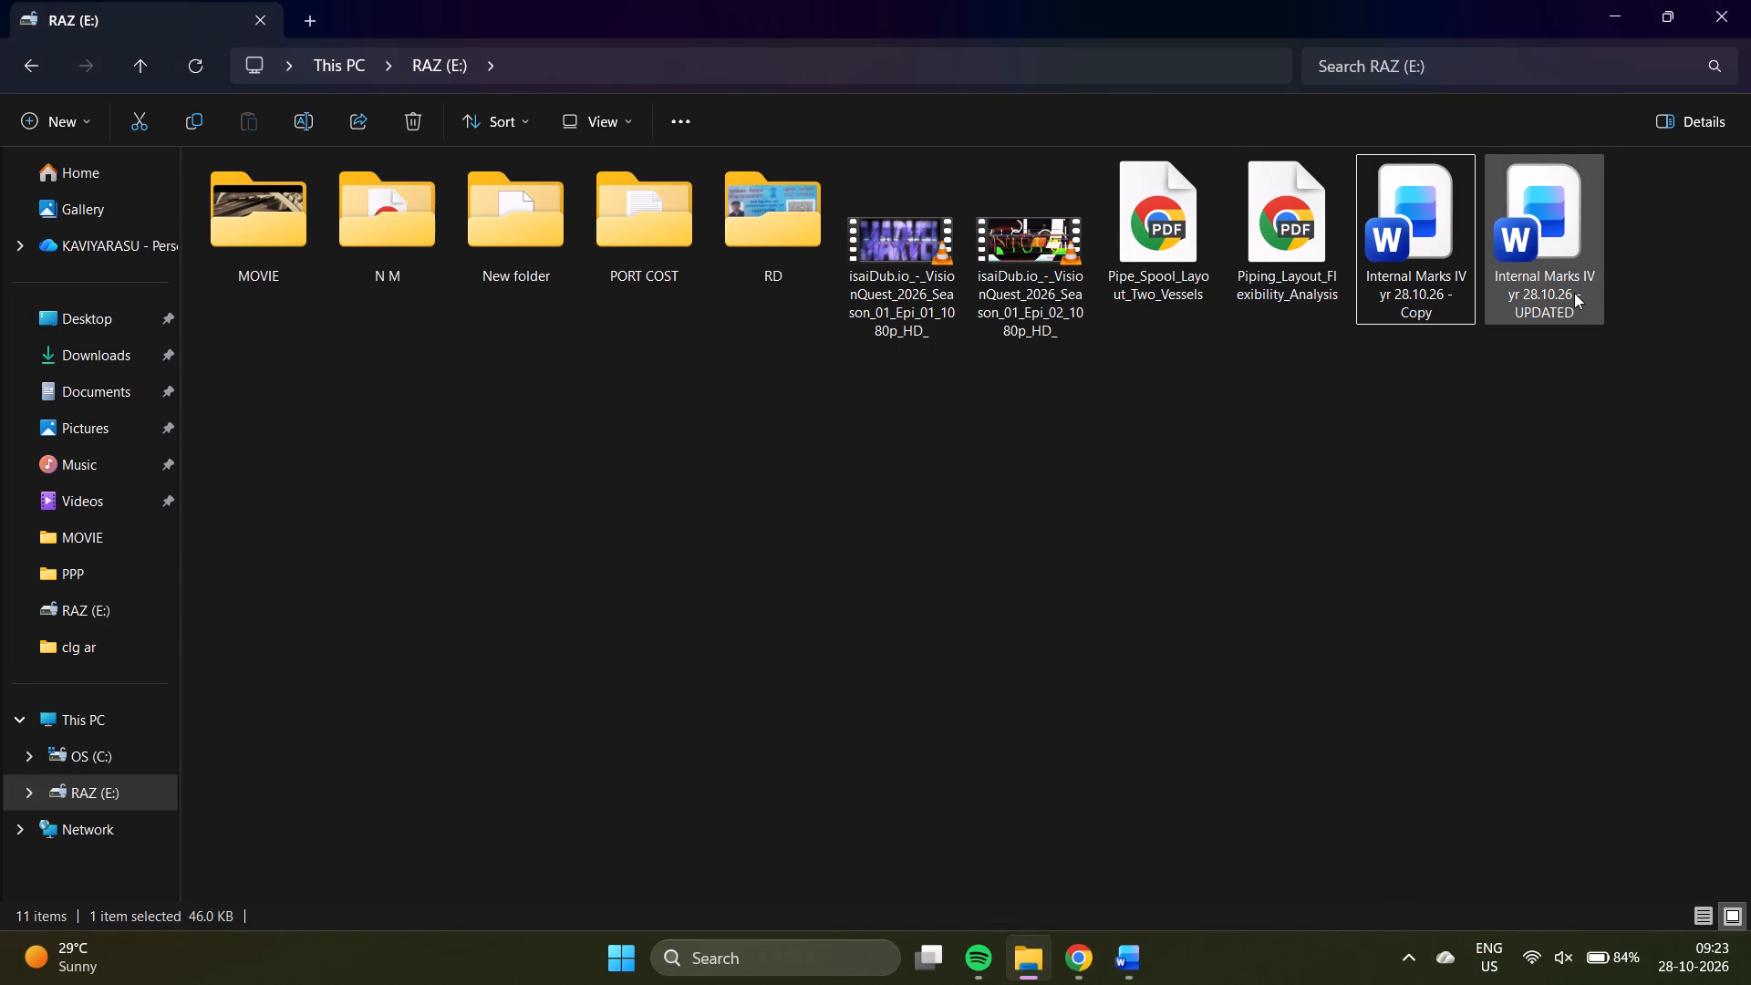
left_click(1574, 293)
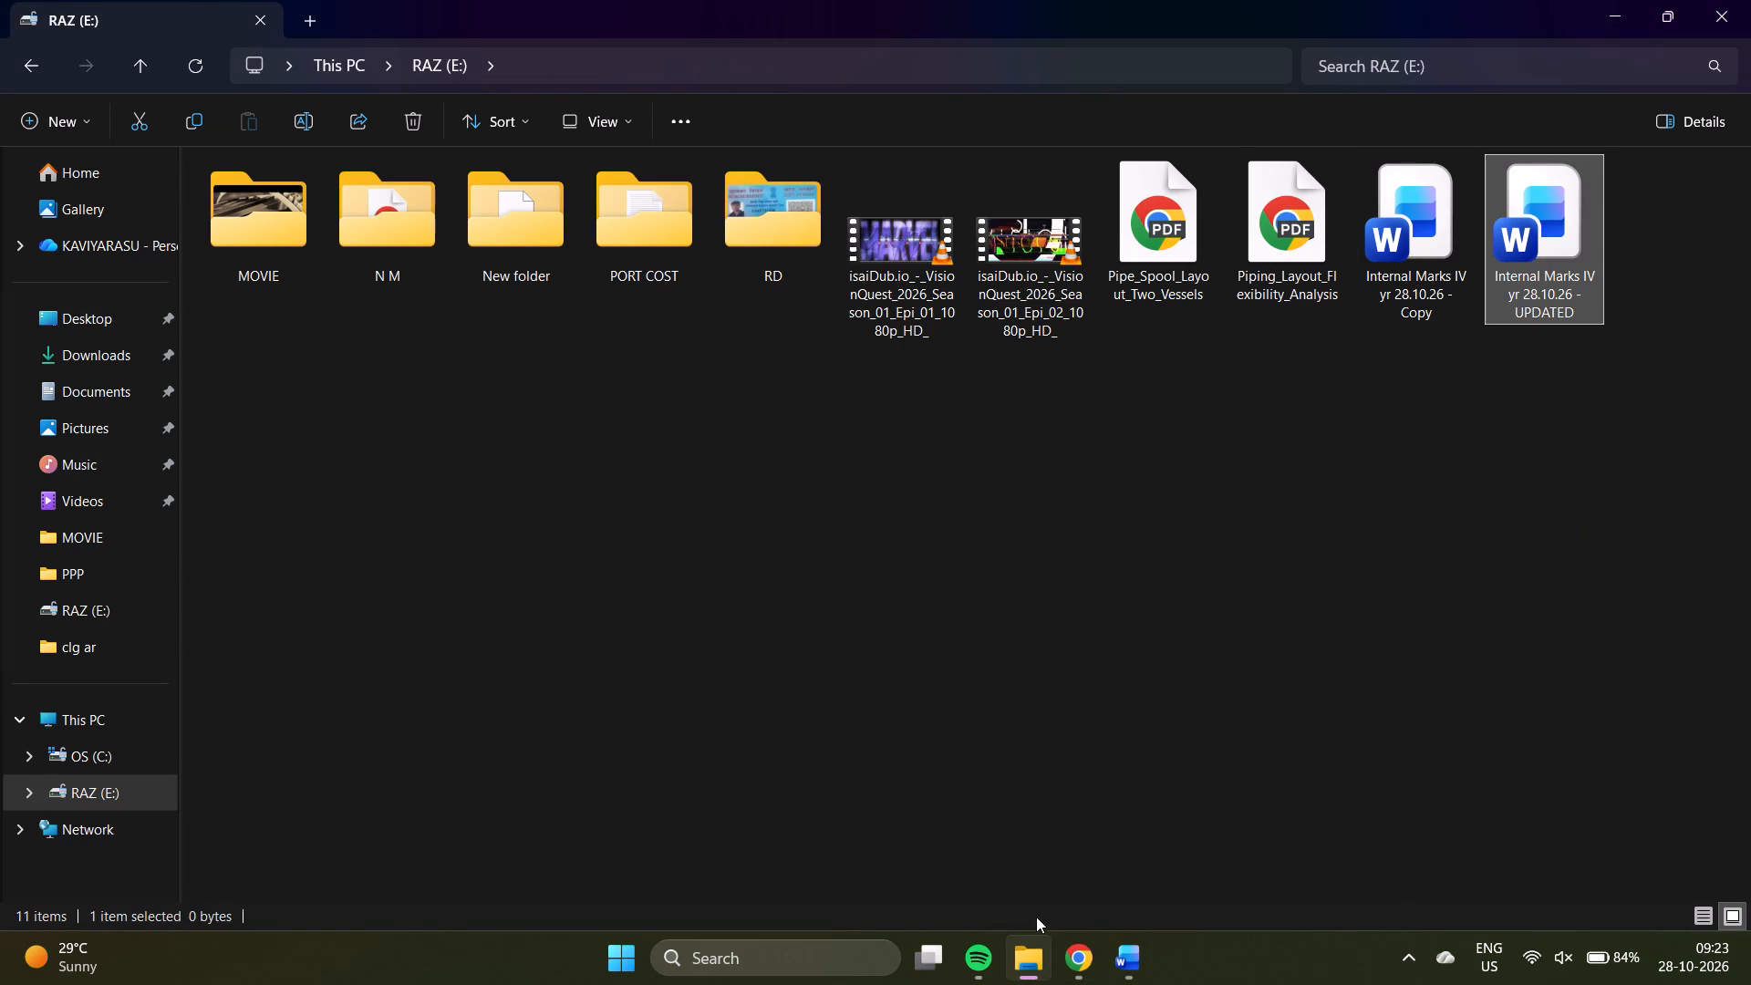
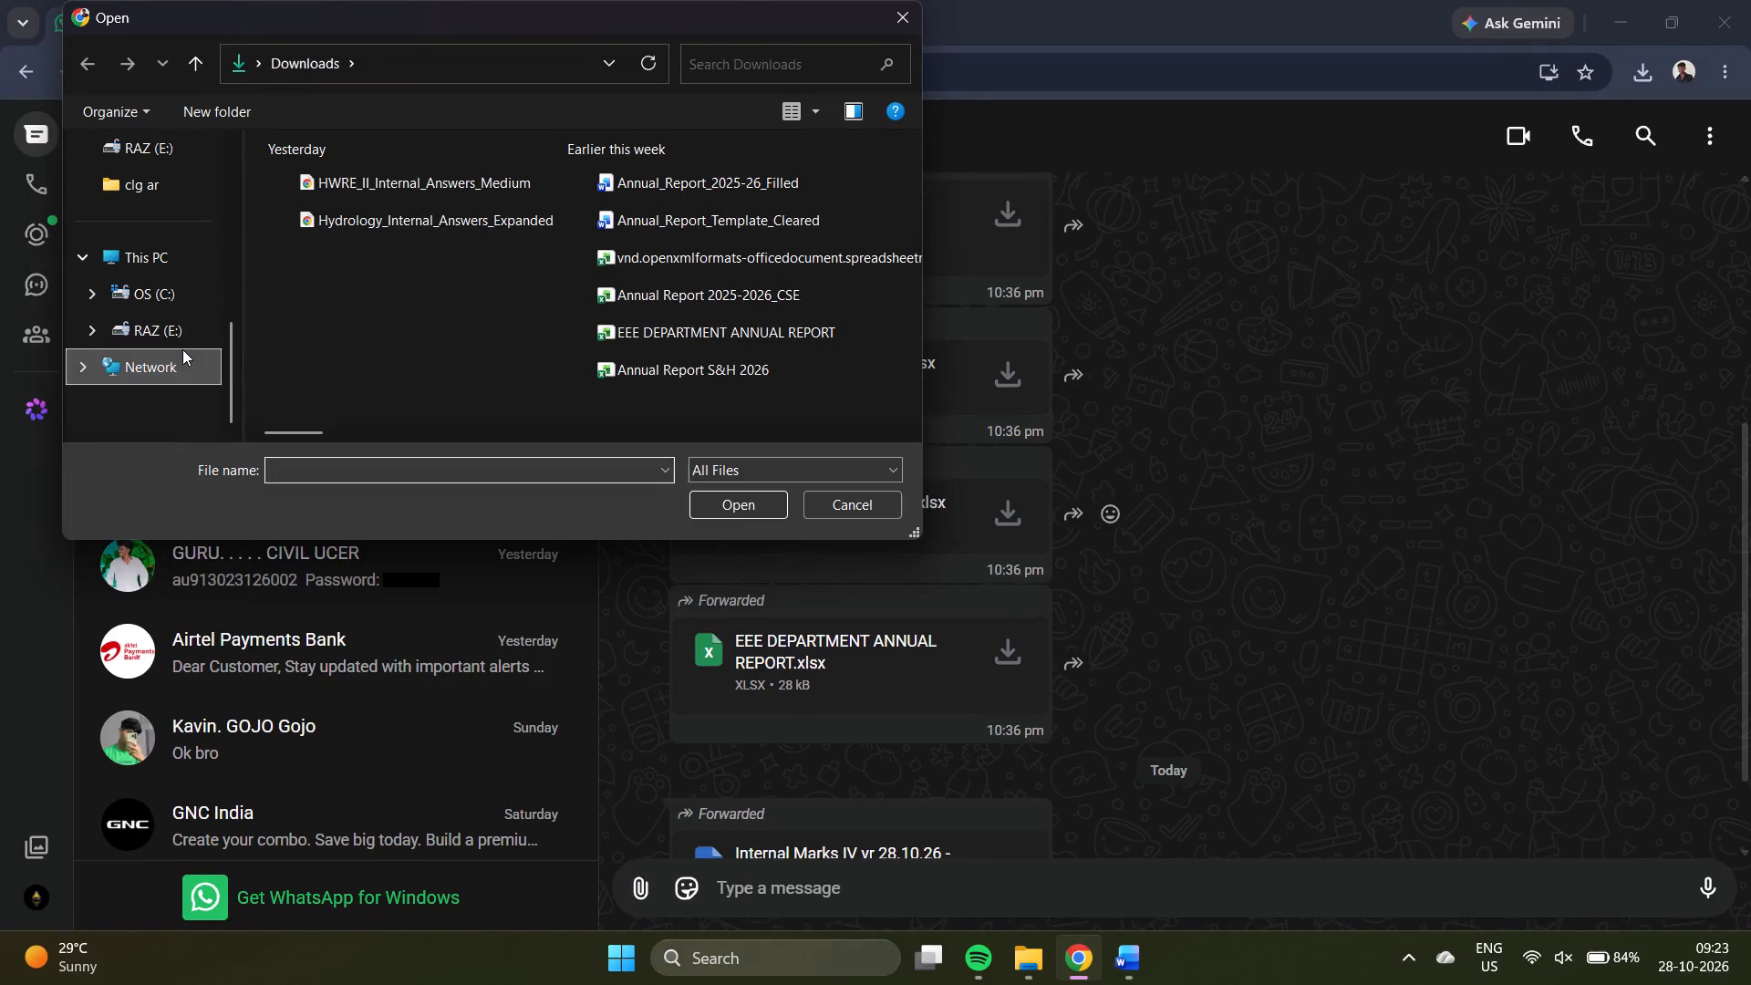
Browse to drive RAZ (E:) in the WhatsApp chat's attachment file picker and locate "Internal Marks IV yr 28.10.26 - UPDATED".
left_click(181, 337)
scroll(517, 355, "down", 1)
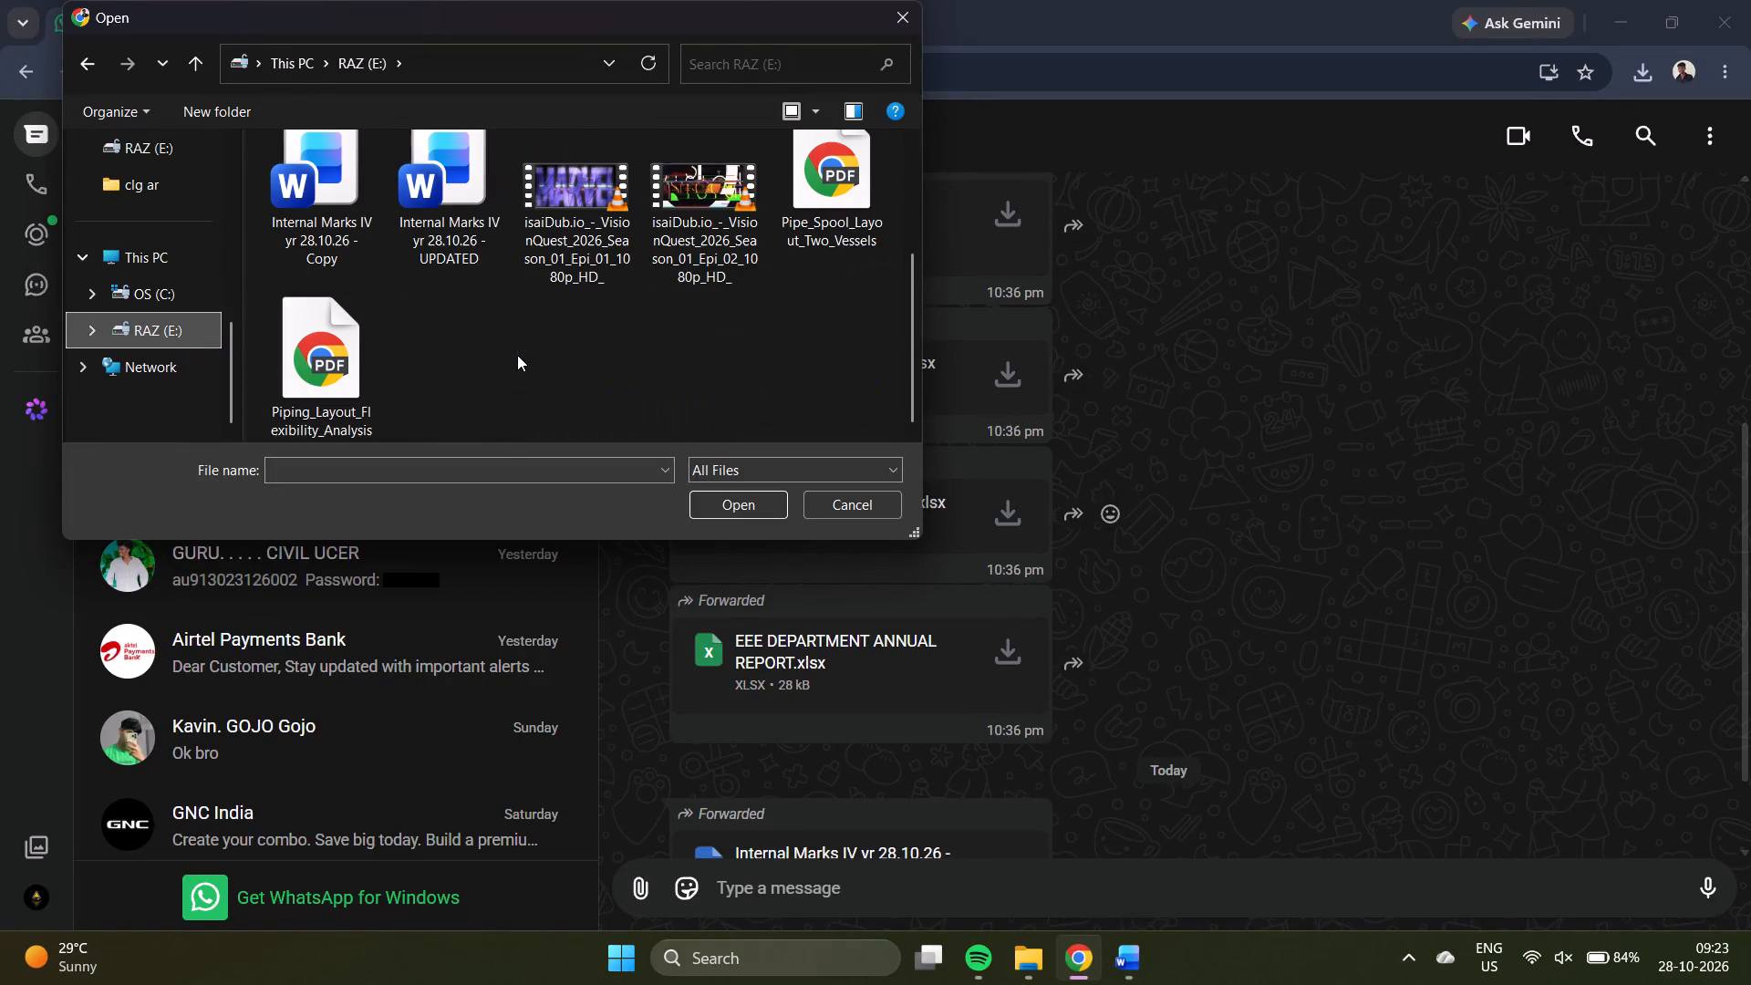
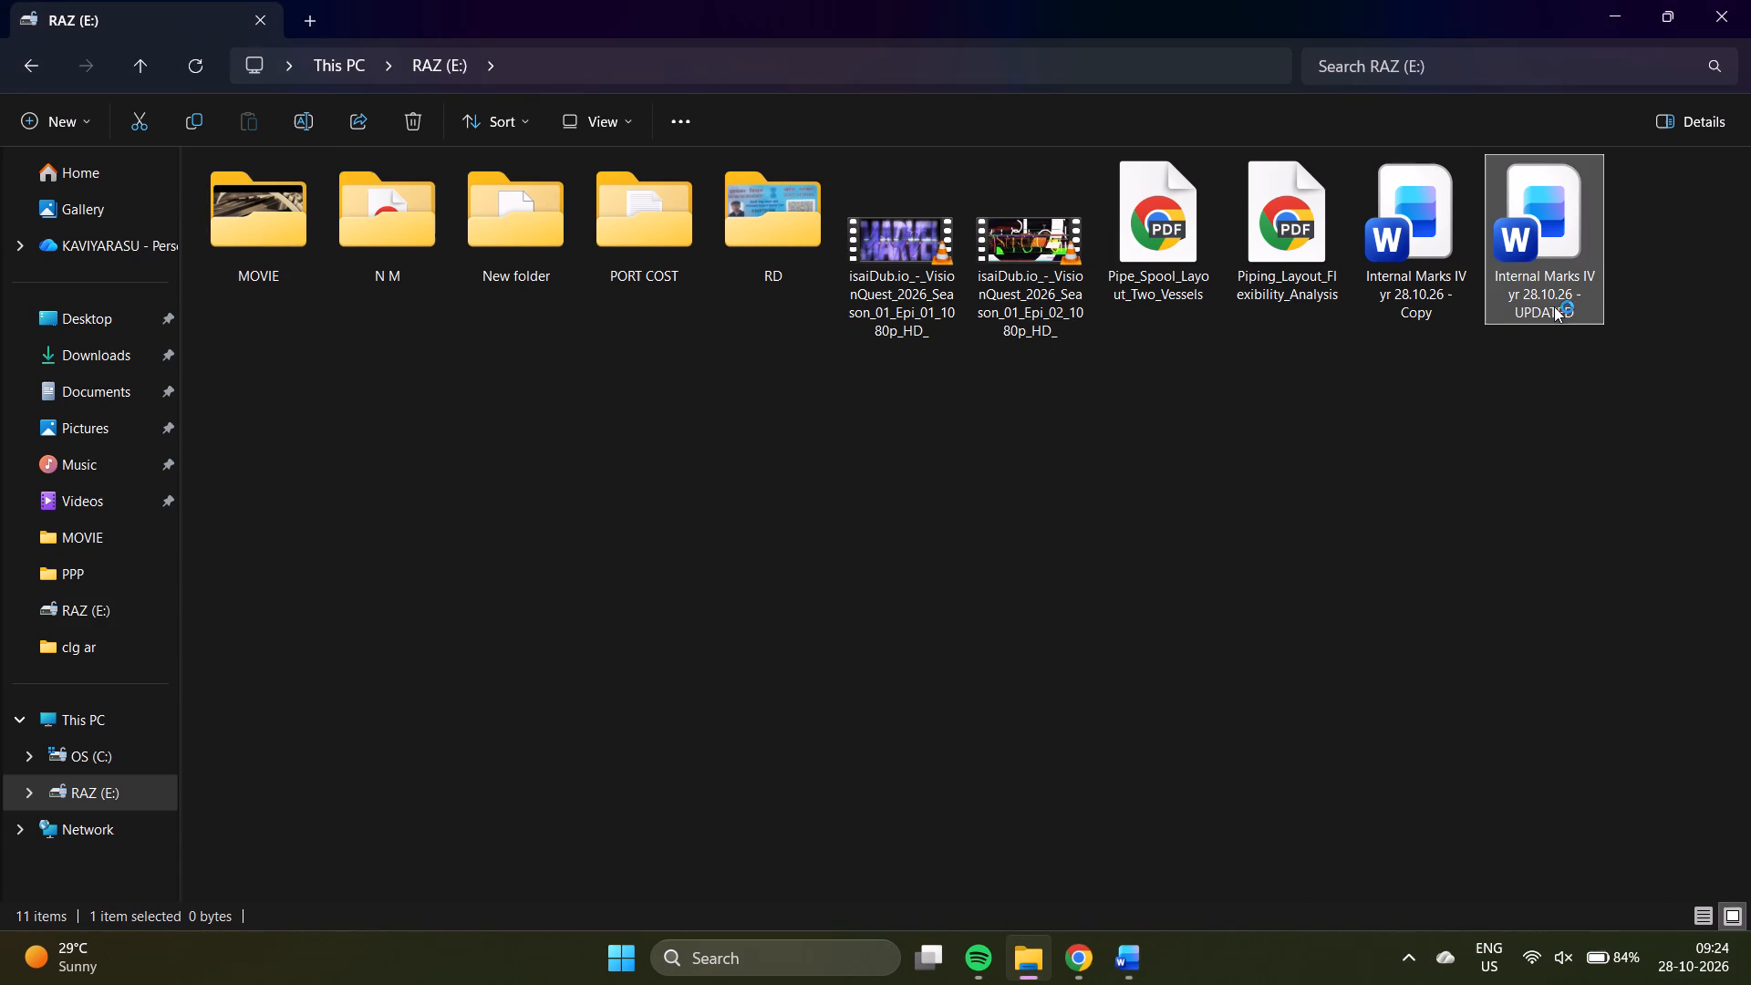
Review the English-medium and Tamil-medium marks sheets in the UPDATED copy.
scroll(1331, 605, "up", 3)
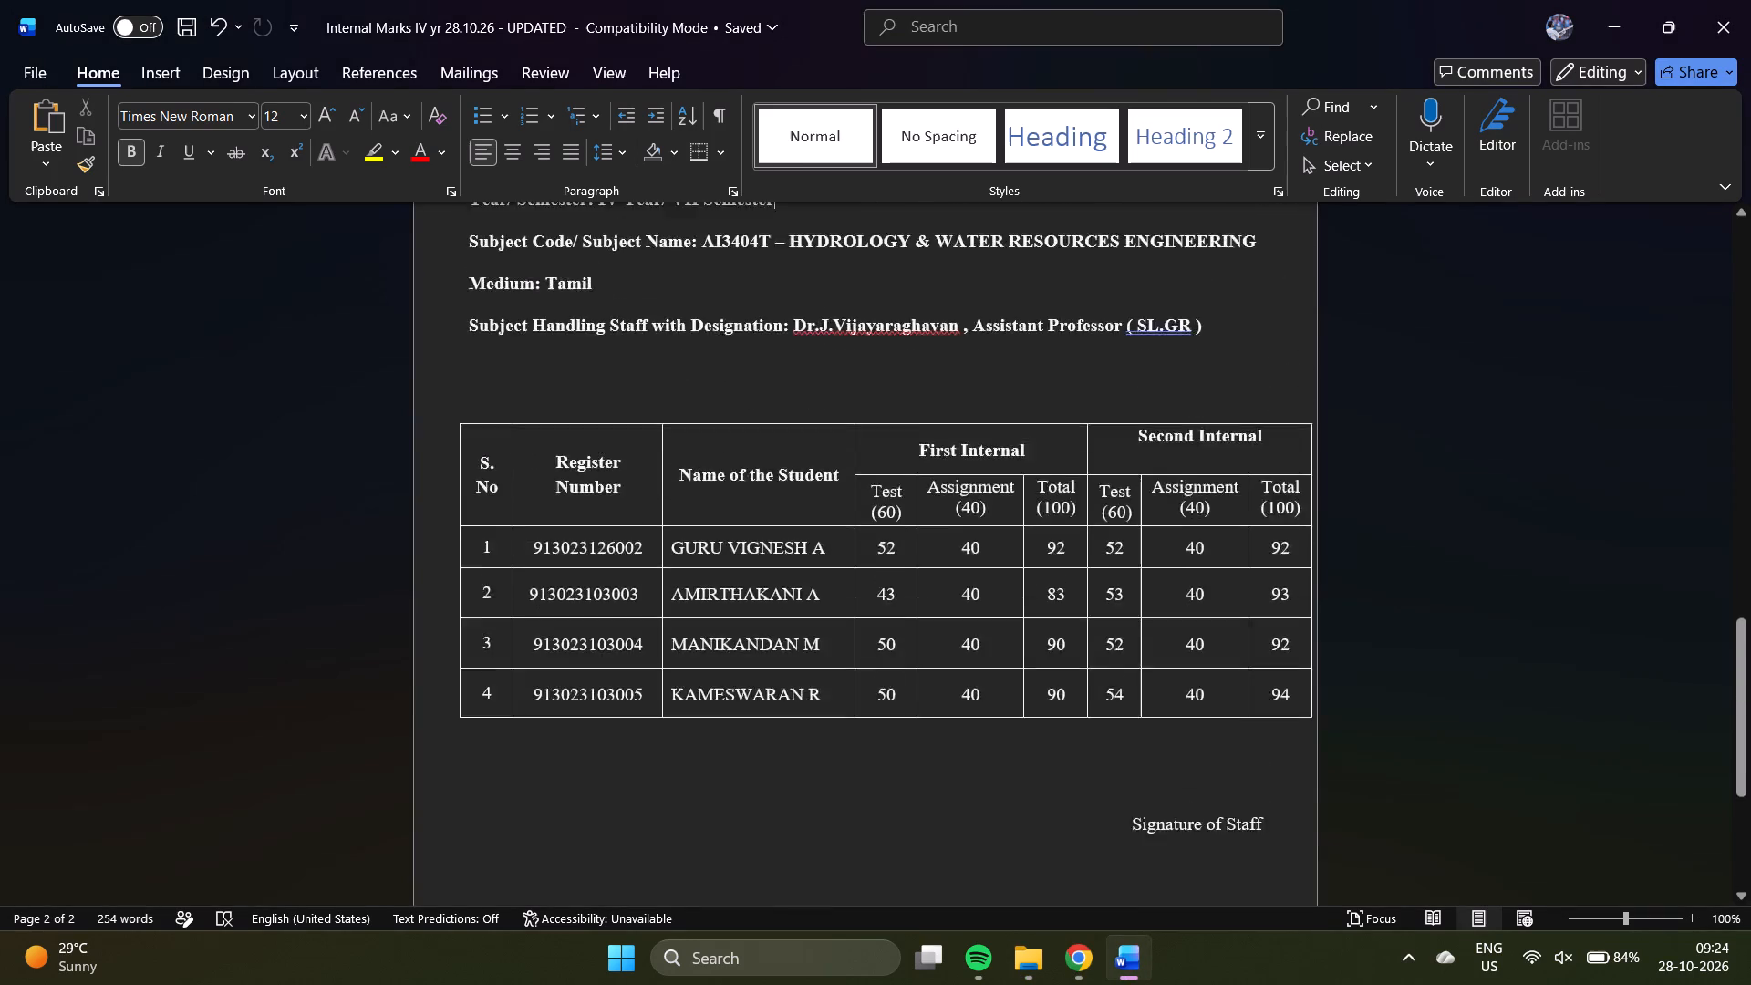
scroll(1331, 605, "up", 6)
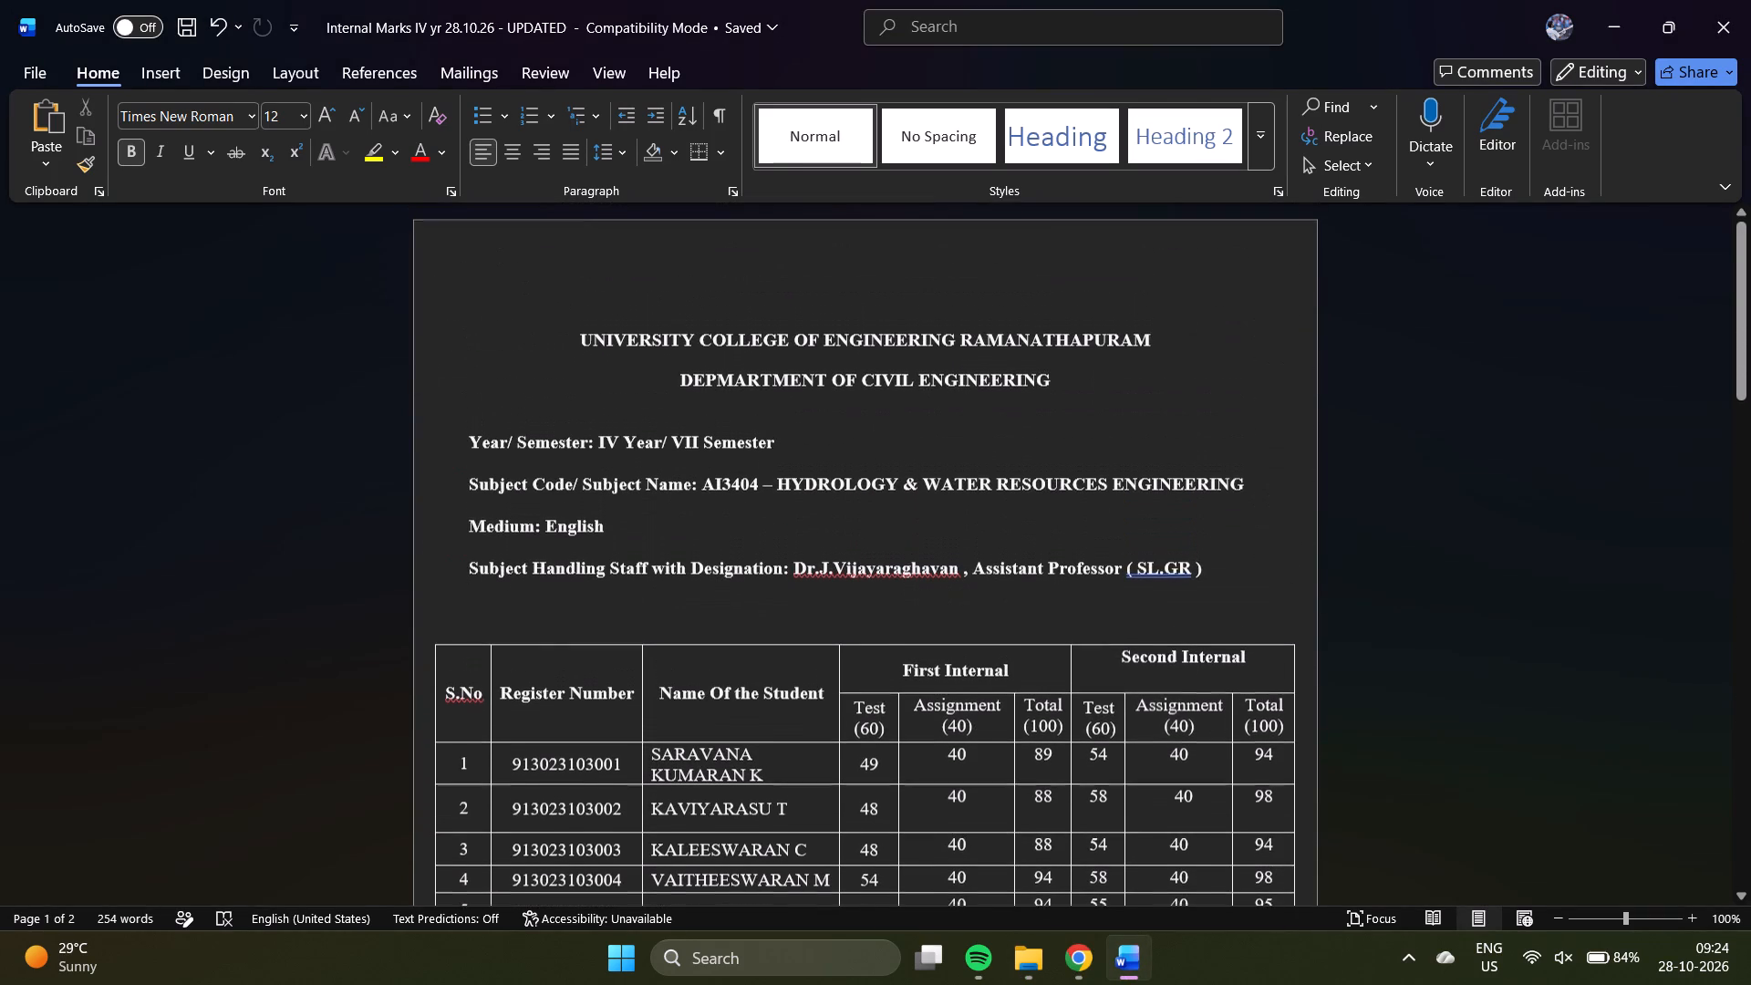
scroll(1331, 605, "up", 3)
scroll(1331, 605, "down", 3)
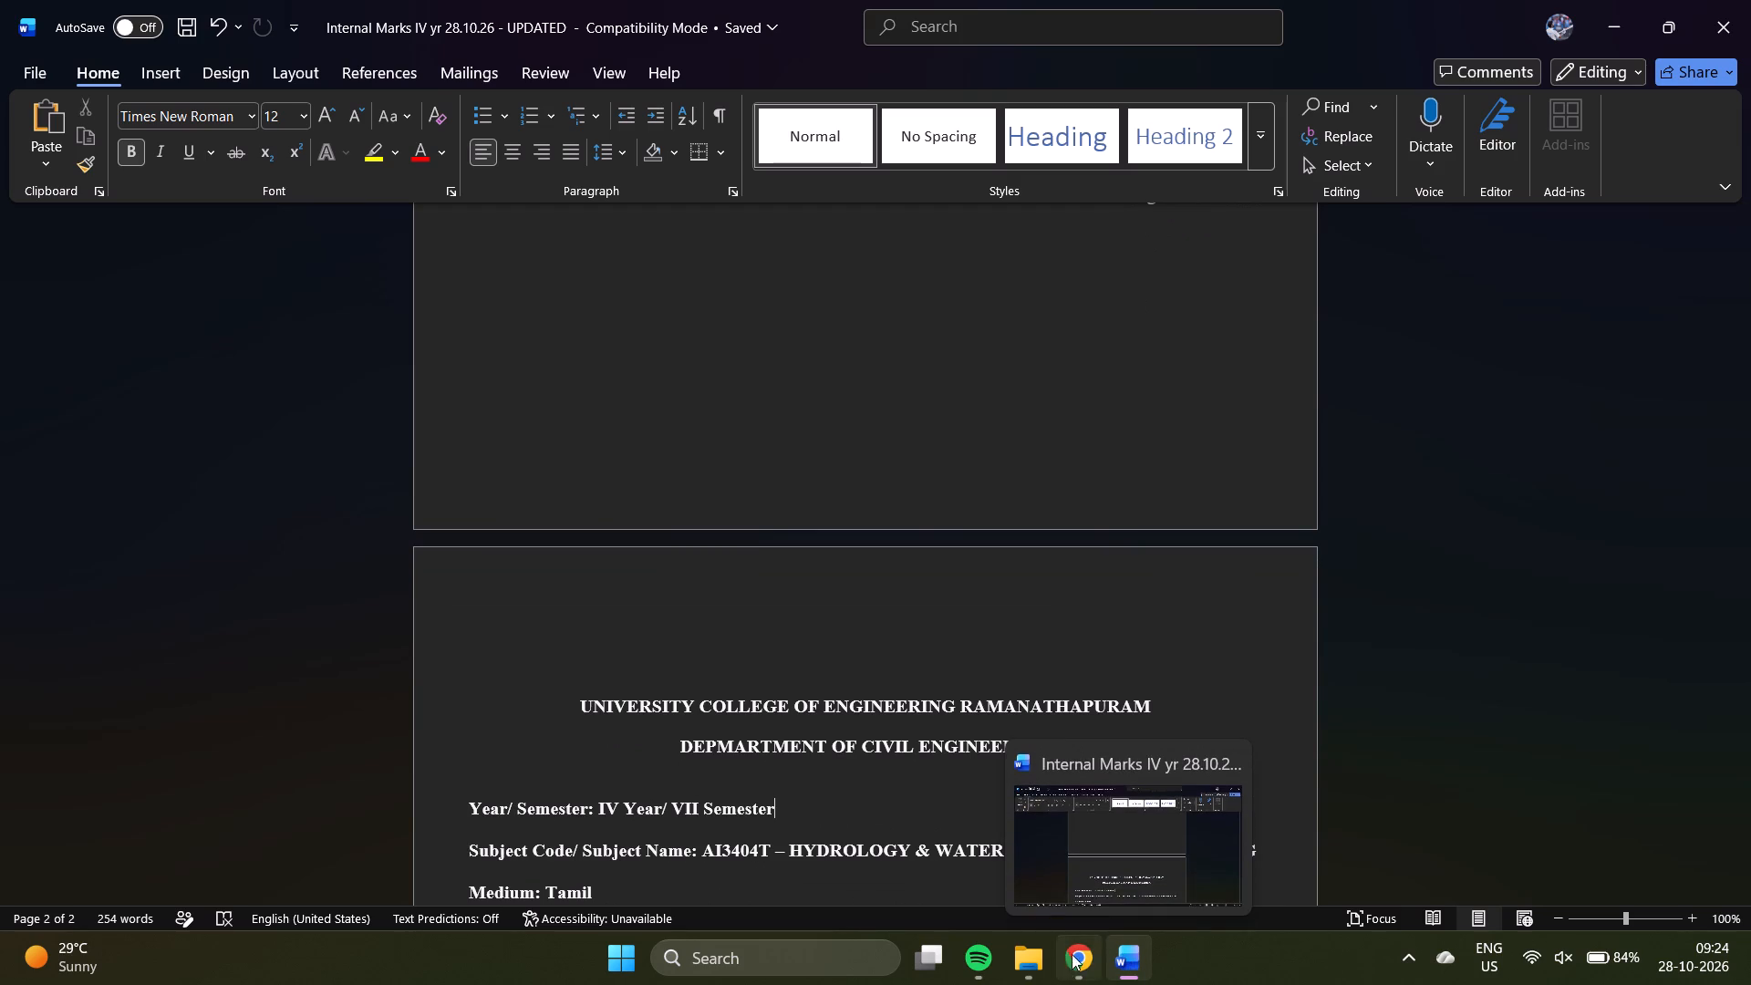
Open "Internal Marks IV yr 28.10.26 - UPDATED" from drive RAZ (E:), check its Tamil-medium marks table and save the document.
left_click(1061, 835)
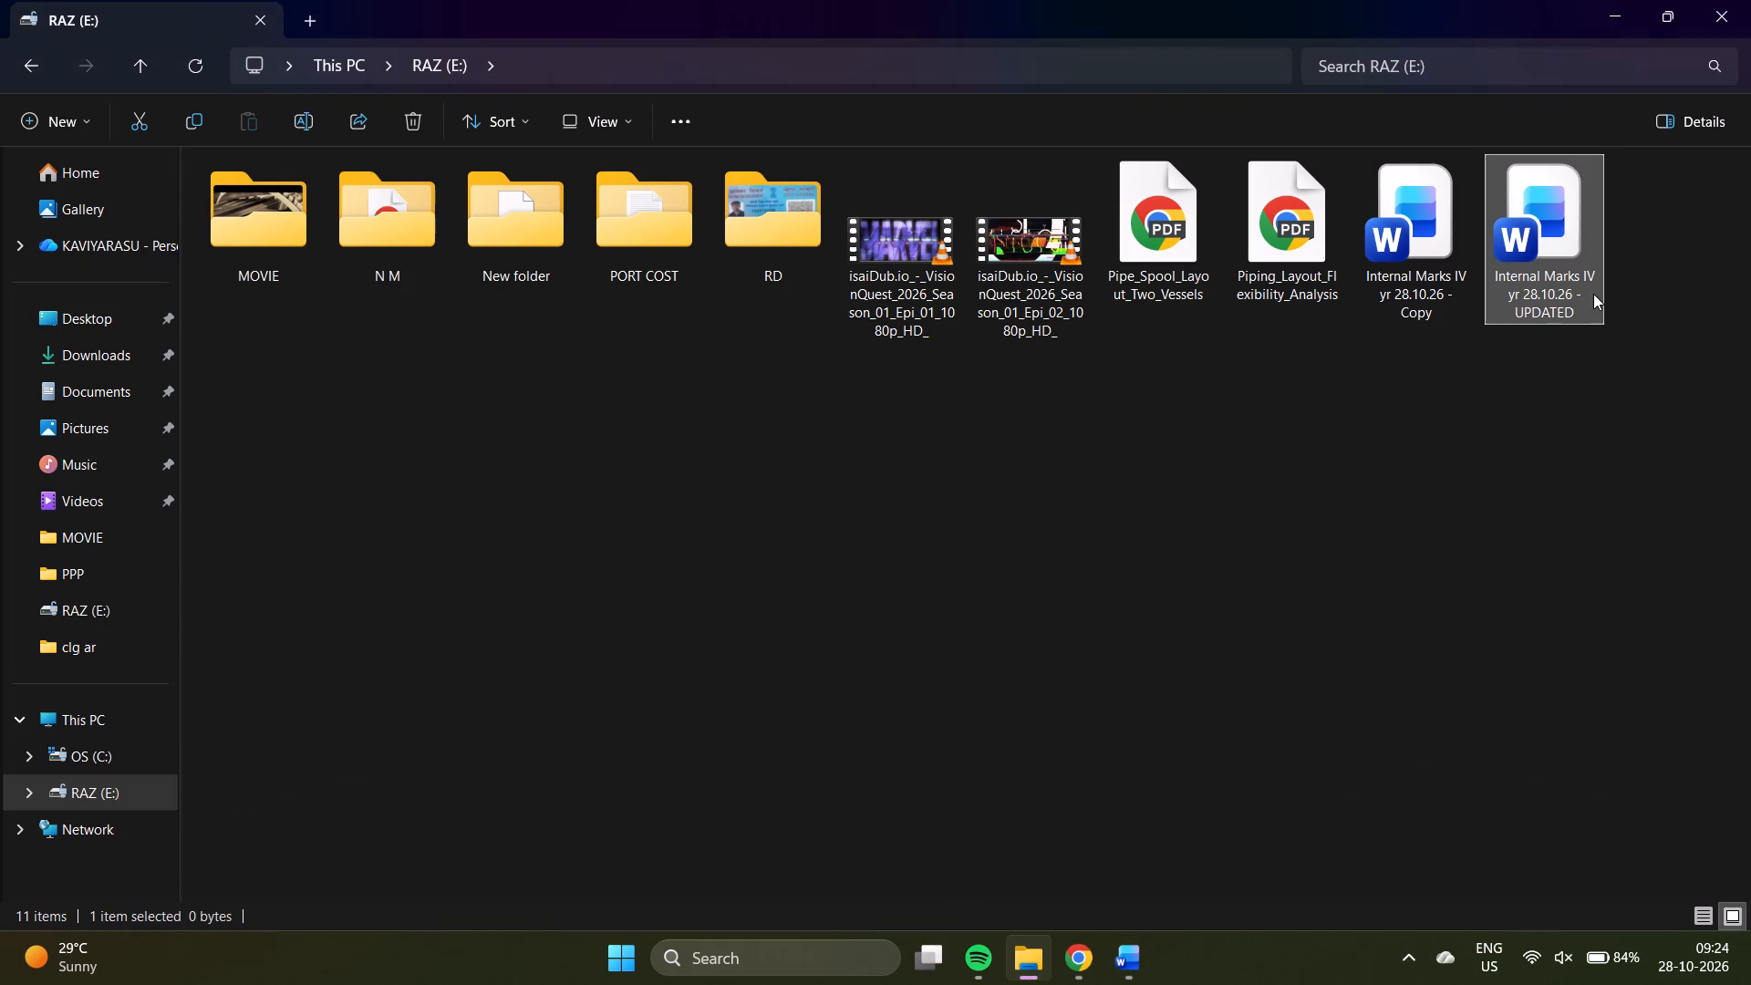
right_click(1552, 264)
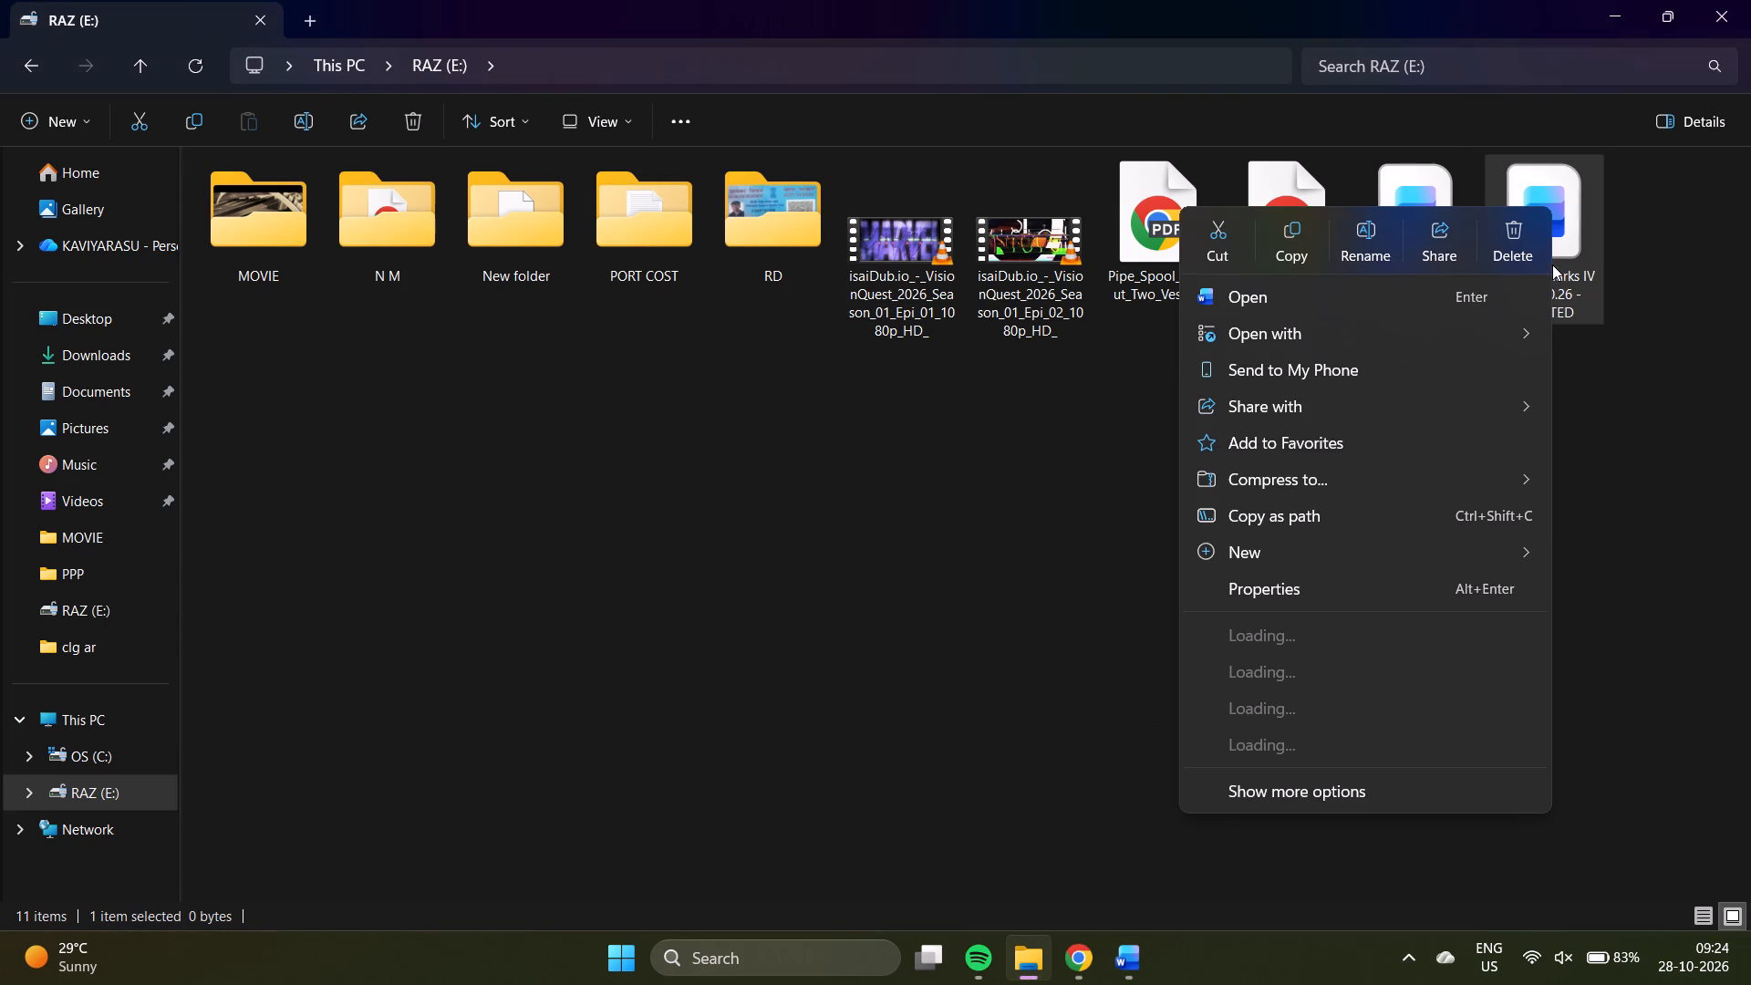
left_click(1405, 304)
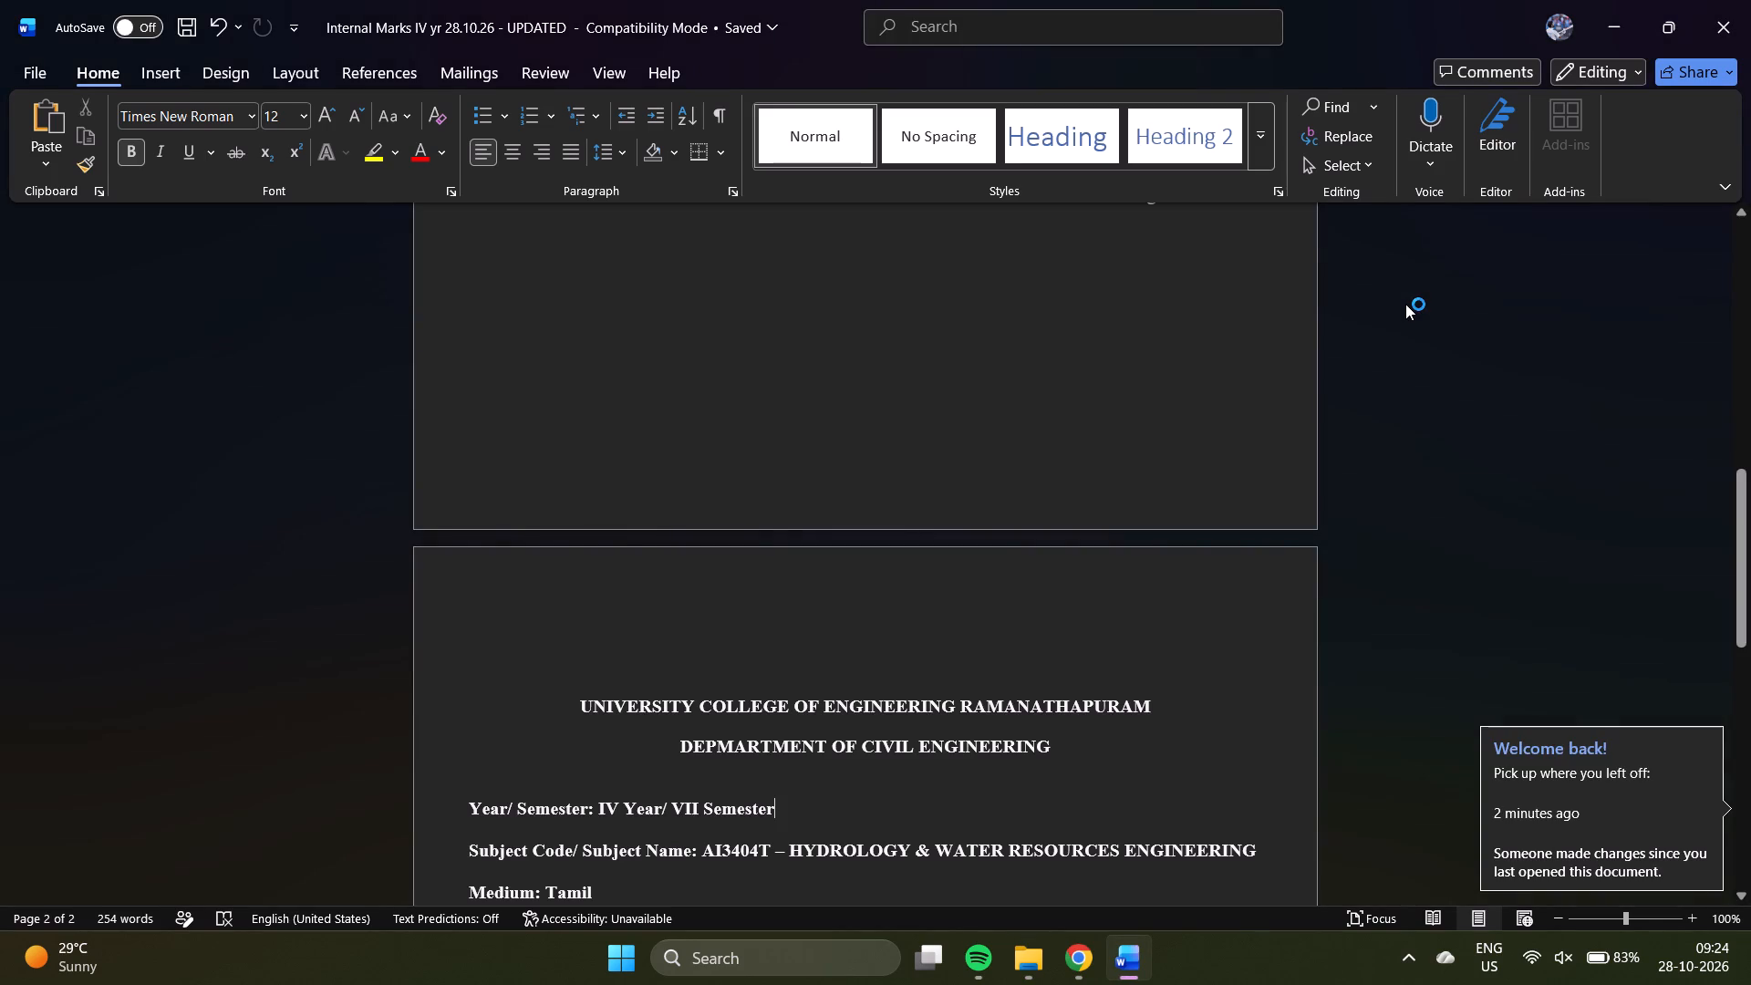
scroll(1323, 649, "down", 8)
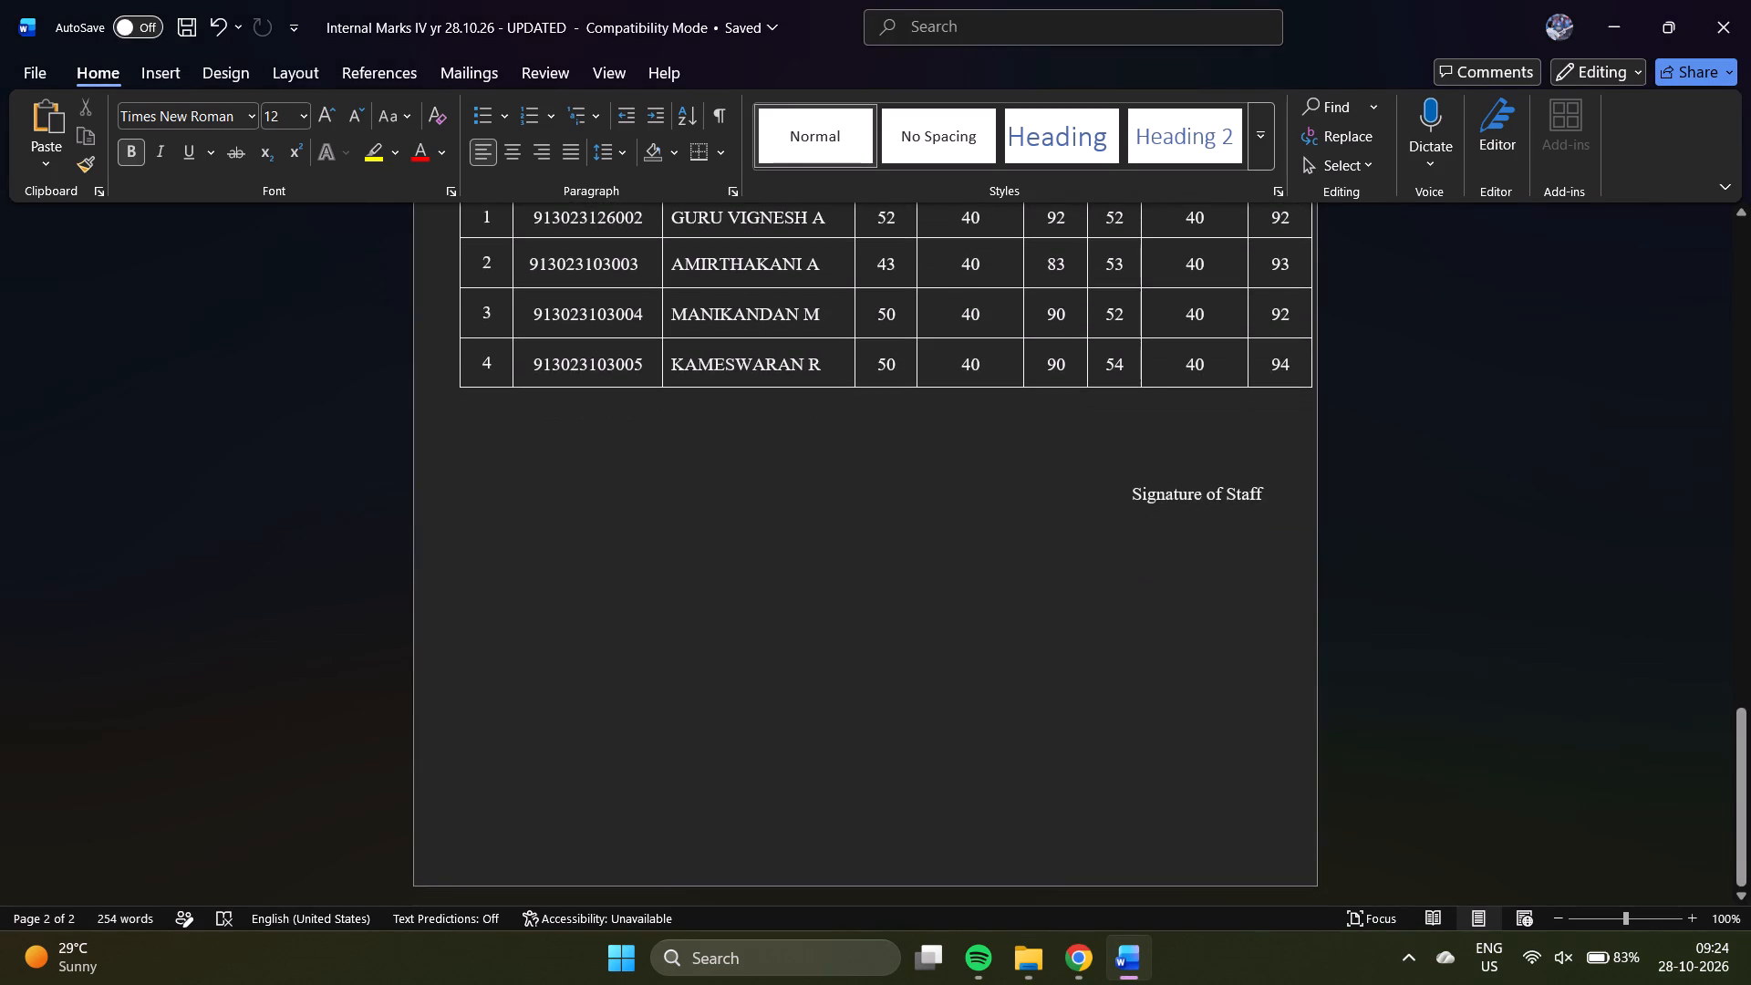
scroll(1168, 514, "up", 1)
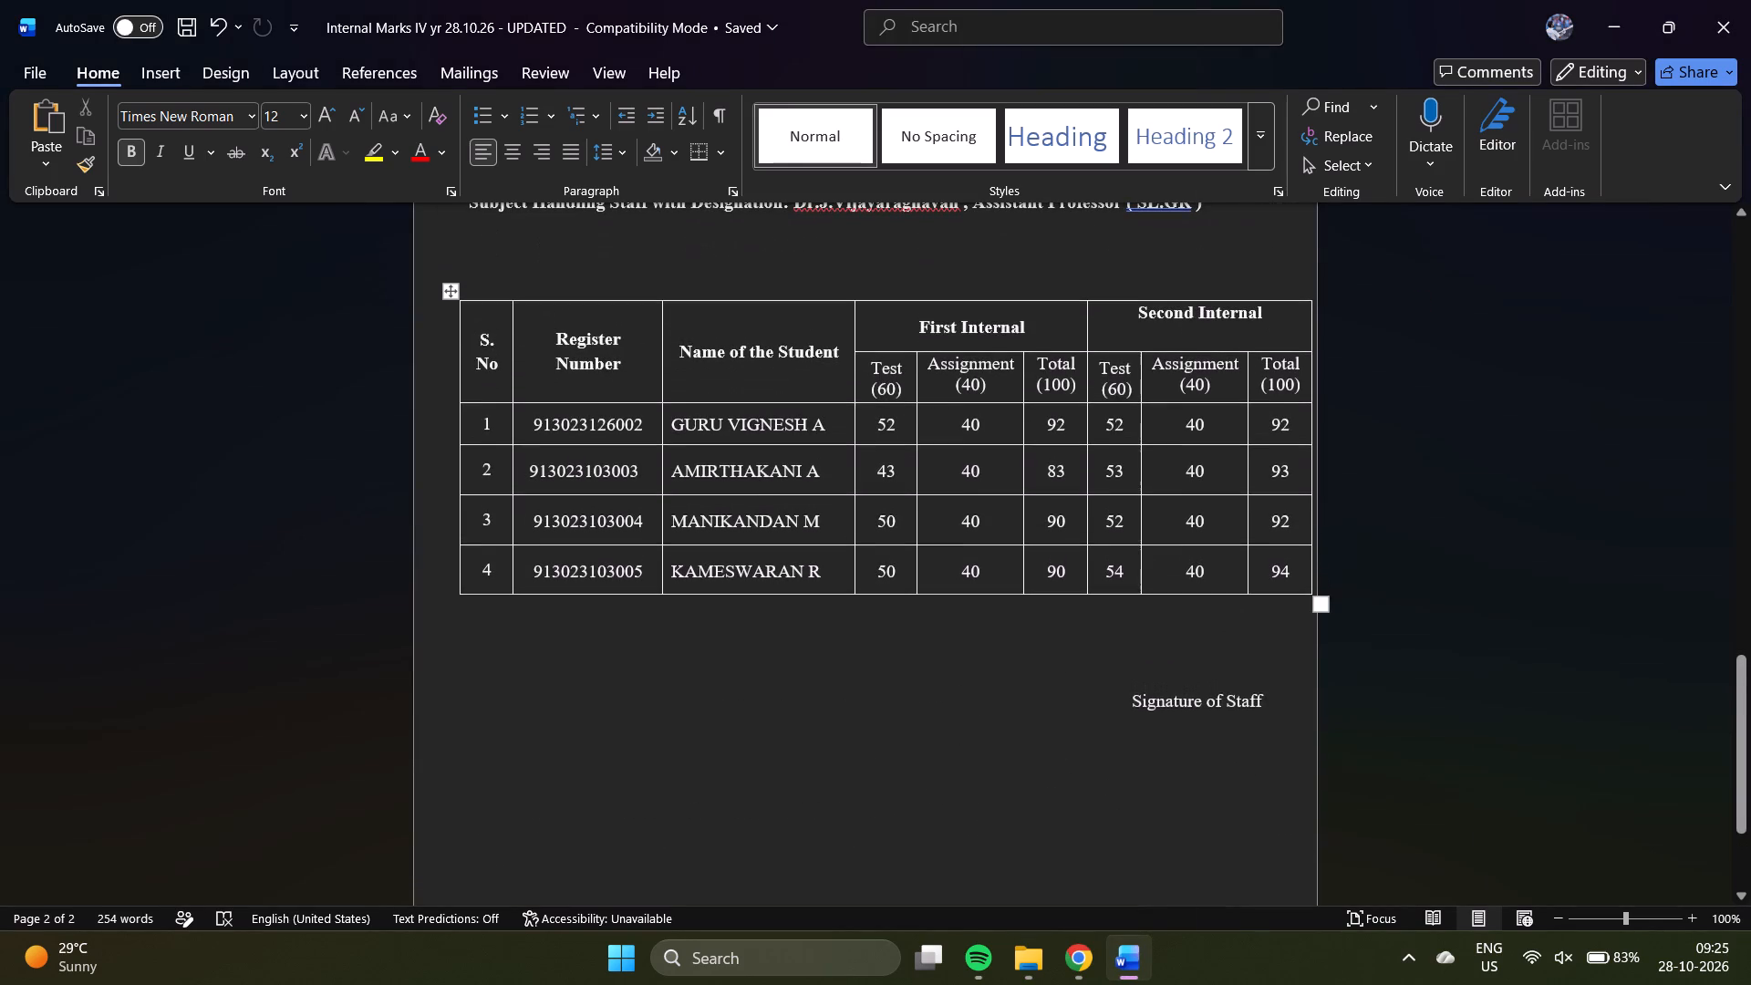
scroll(1168, 514, "up", 1)
key("ctrl+s")
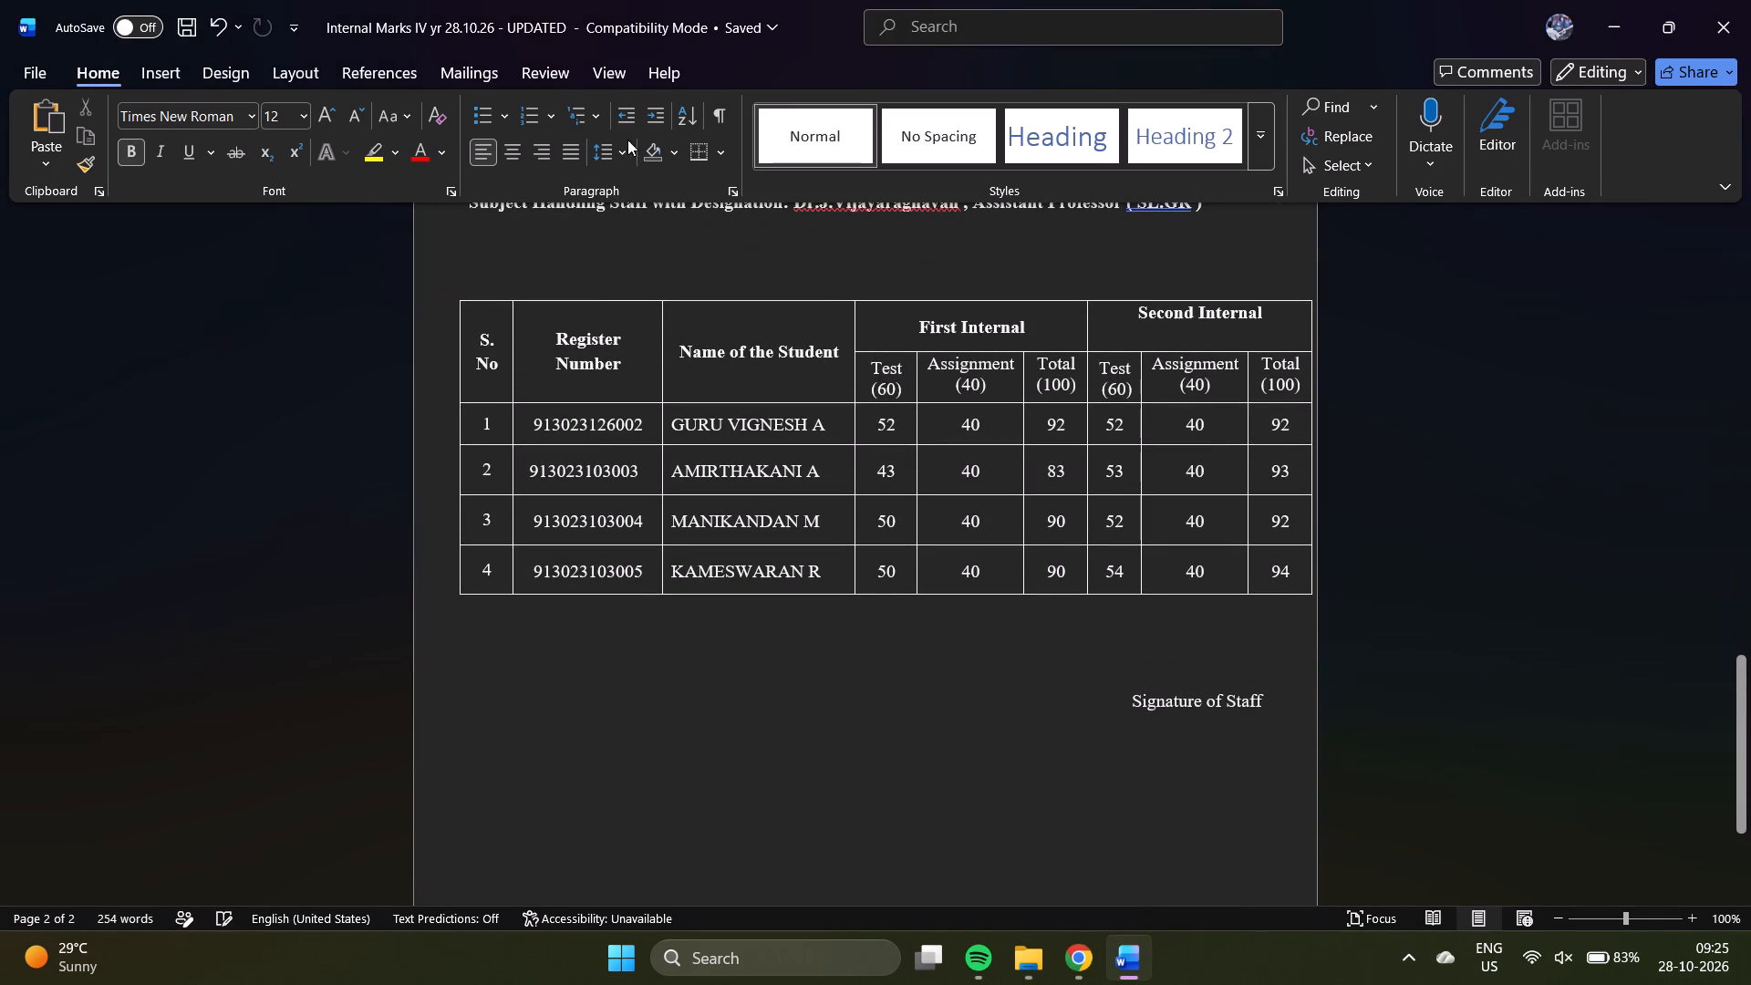
Start exporting the UPDATED document as a changed file type, using the Word 97-2003 Document format.
left_click(10, 67)
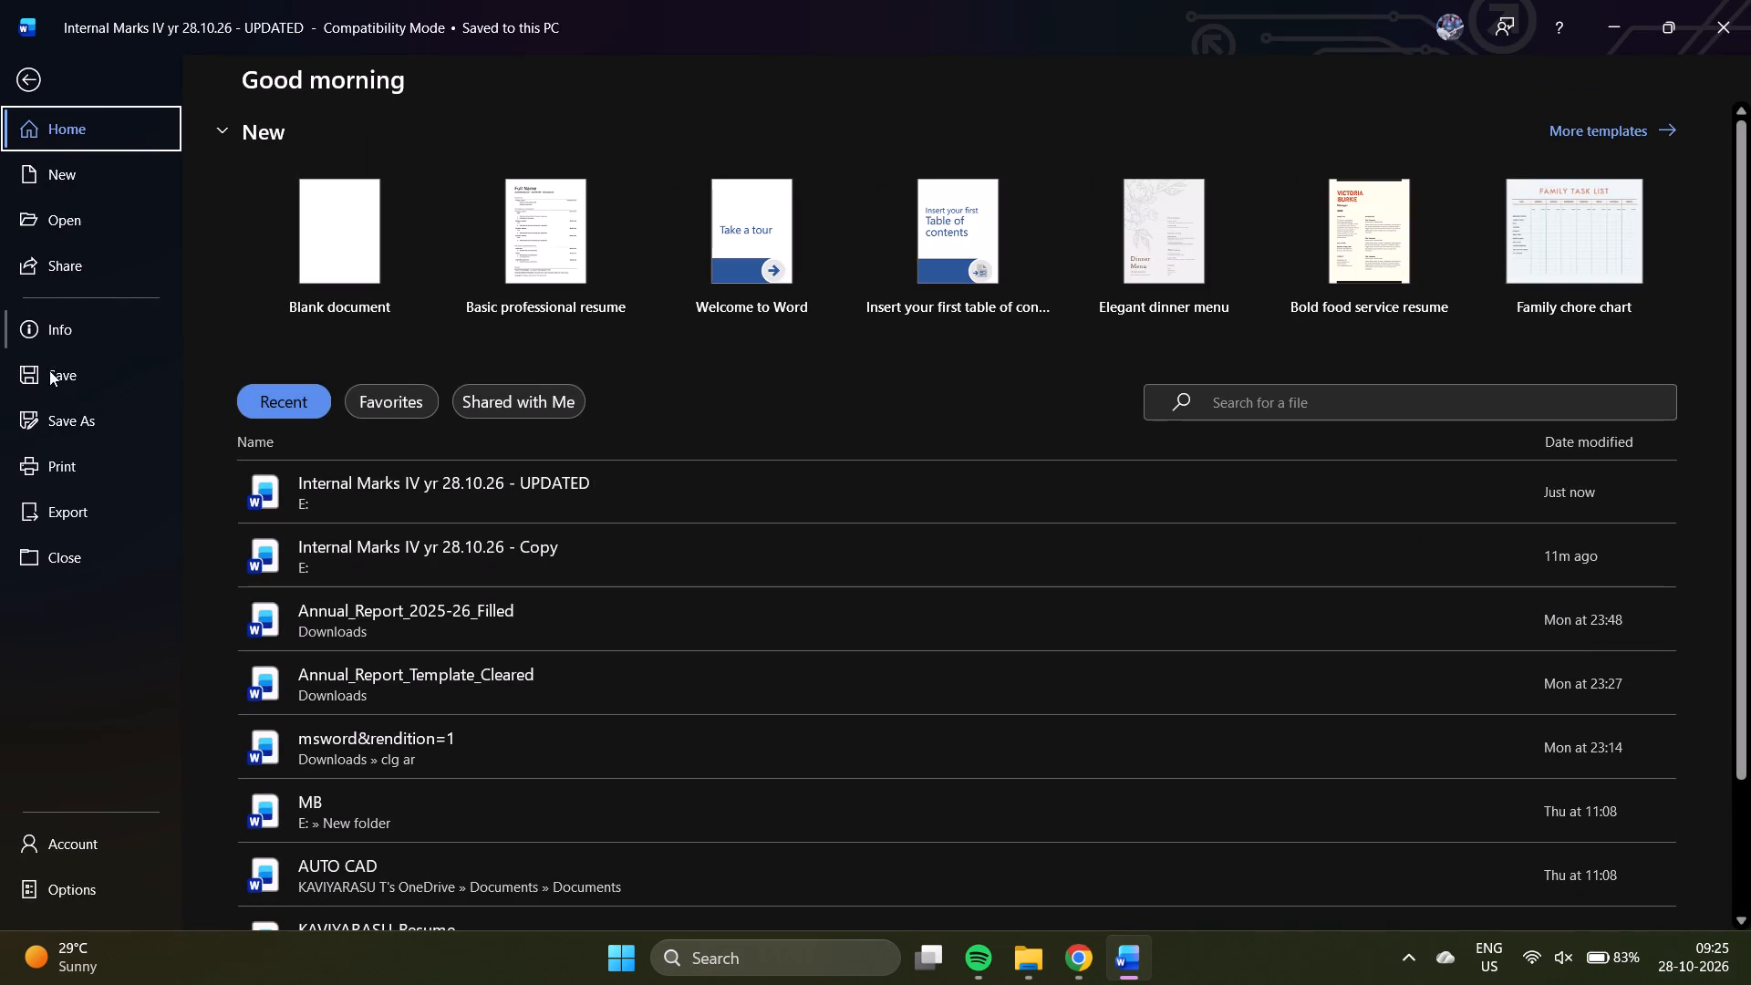
left_click(68, 527)
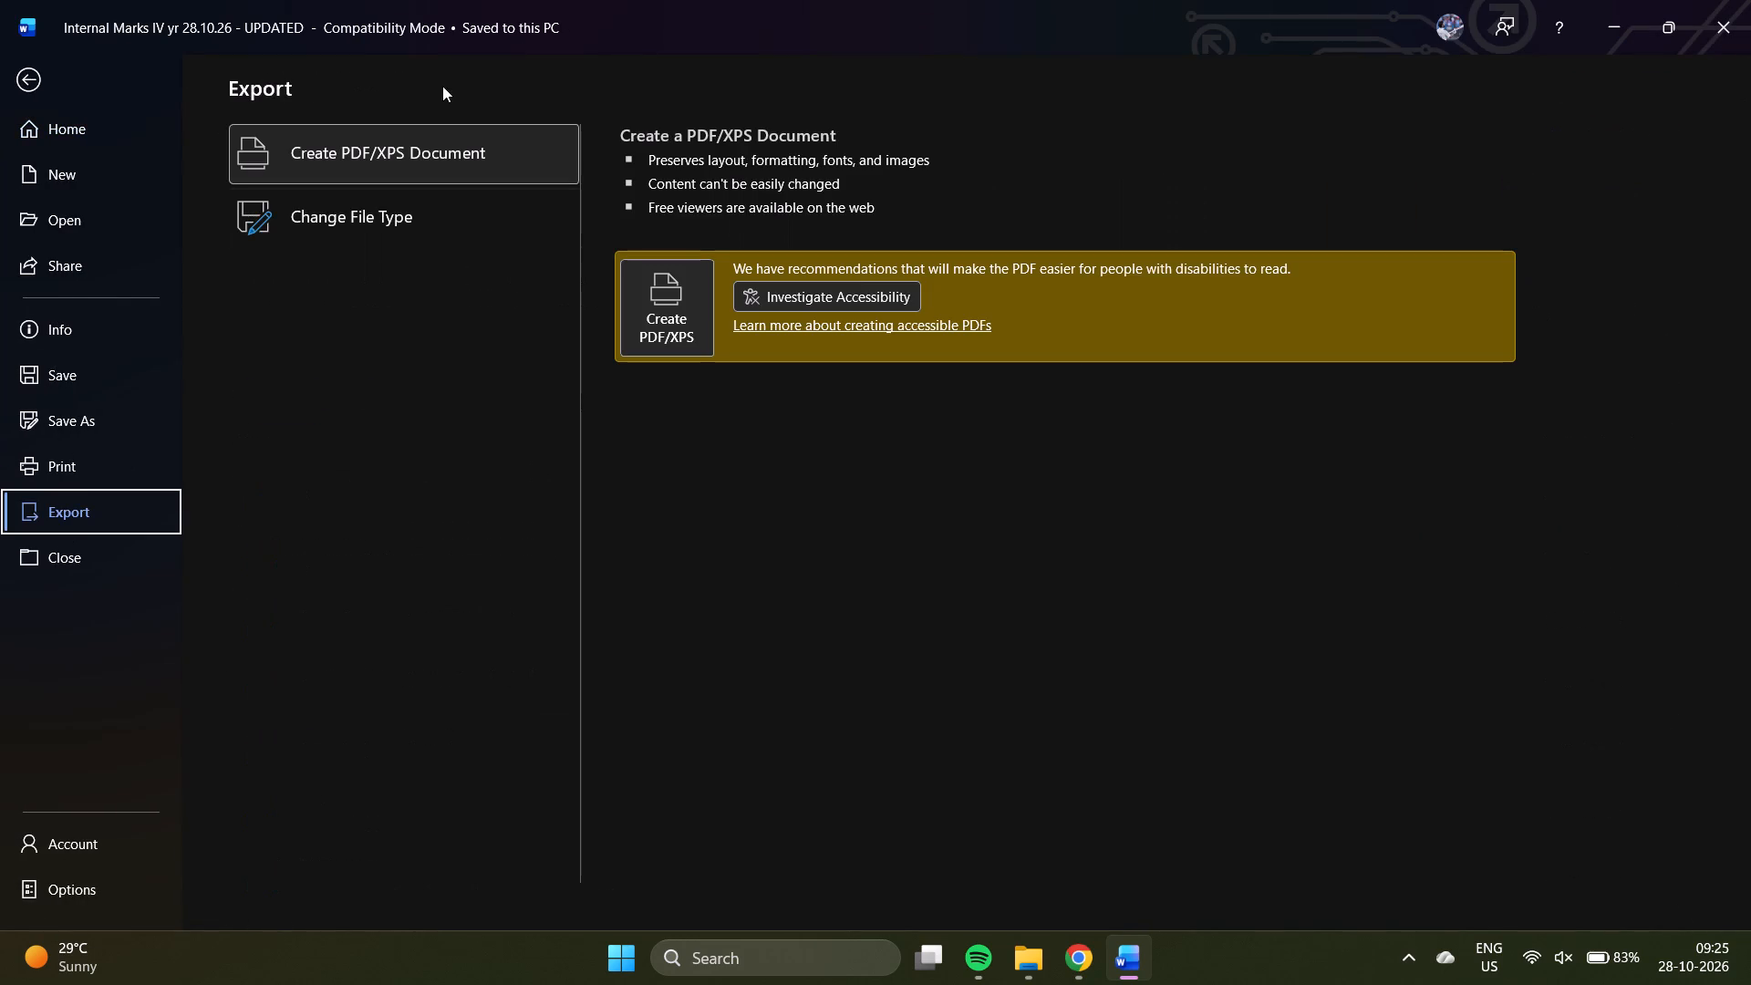
left_click(413, 223)
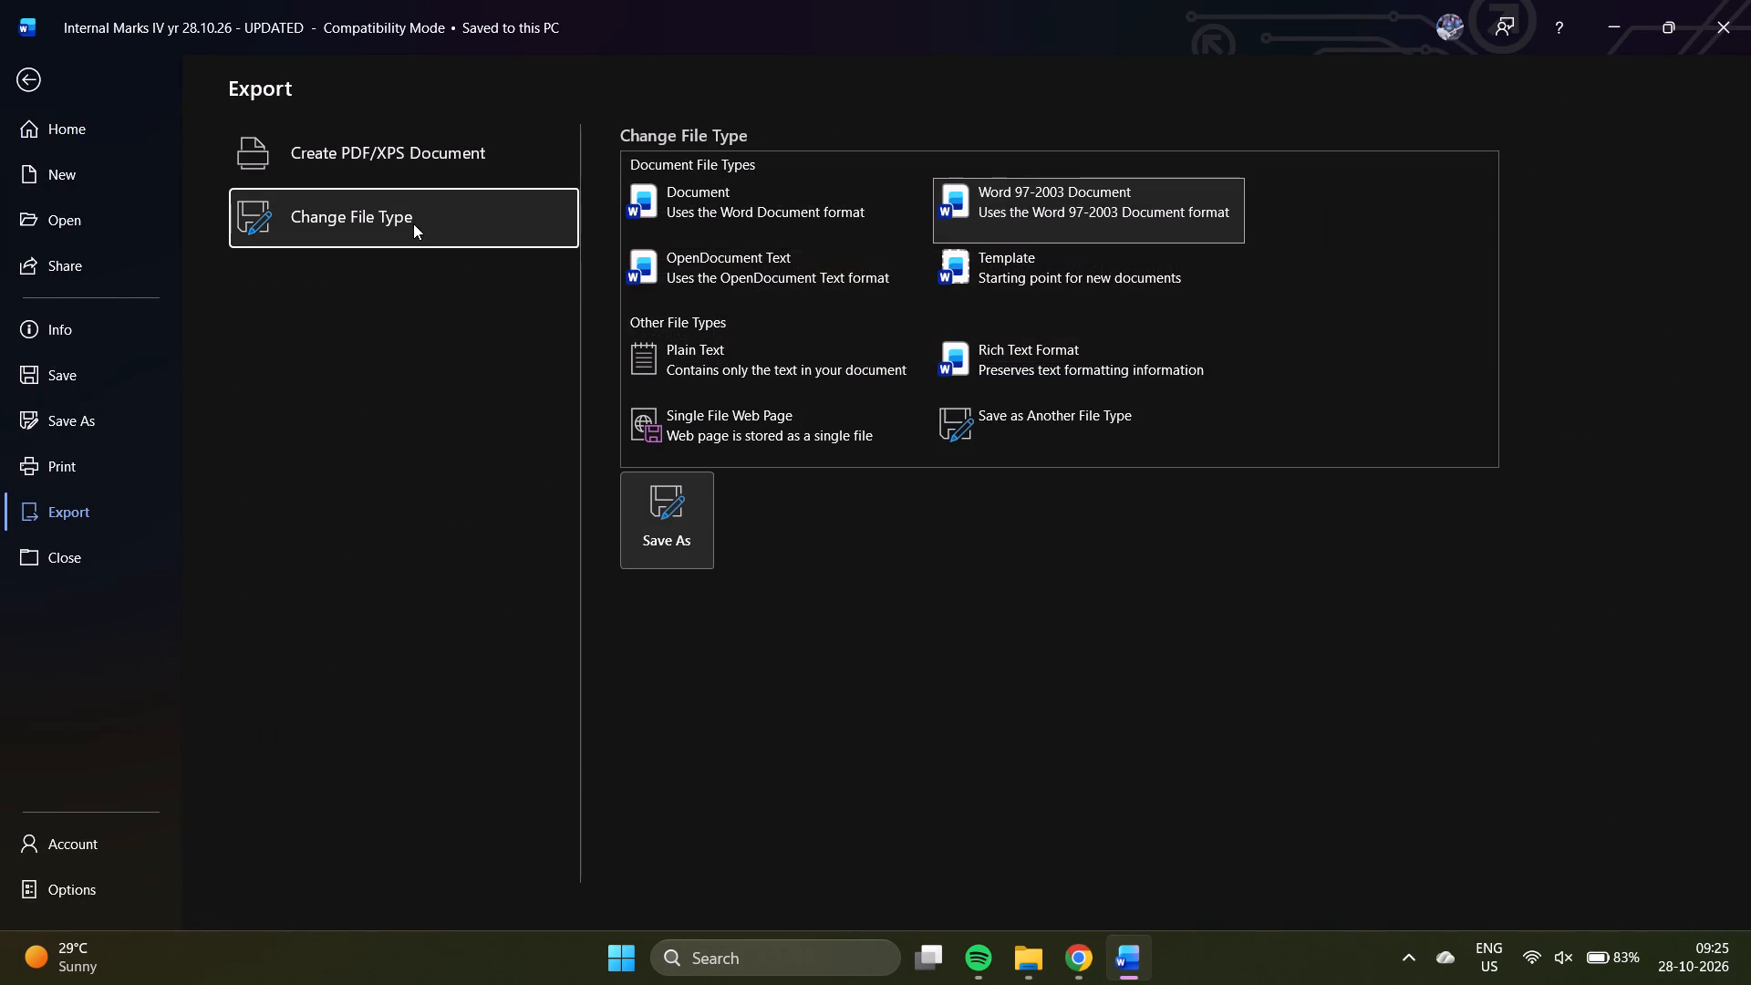
left_click(668, 535)
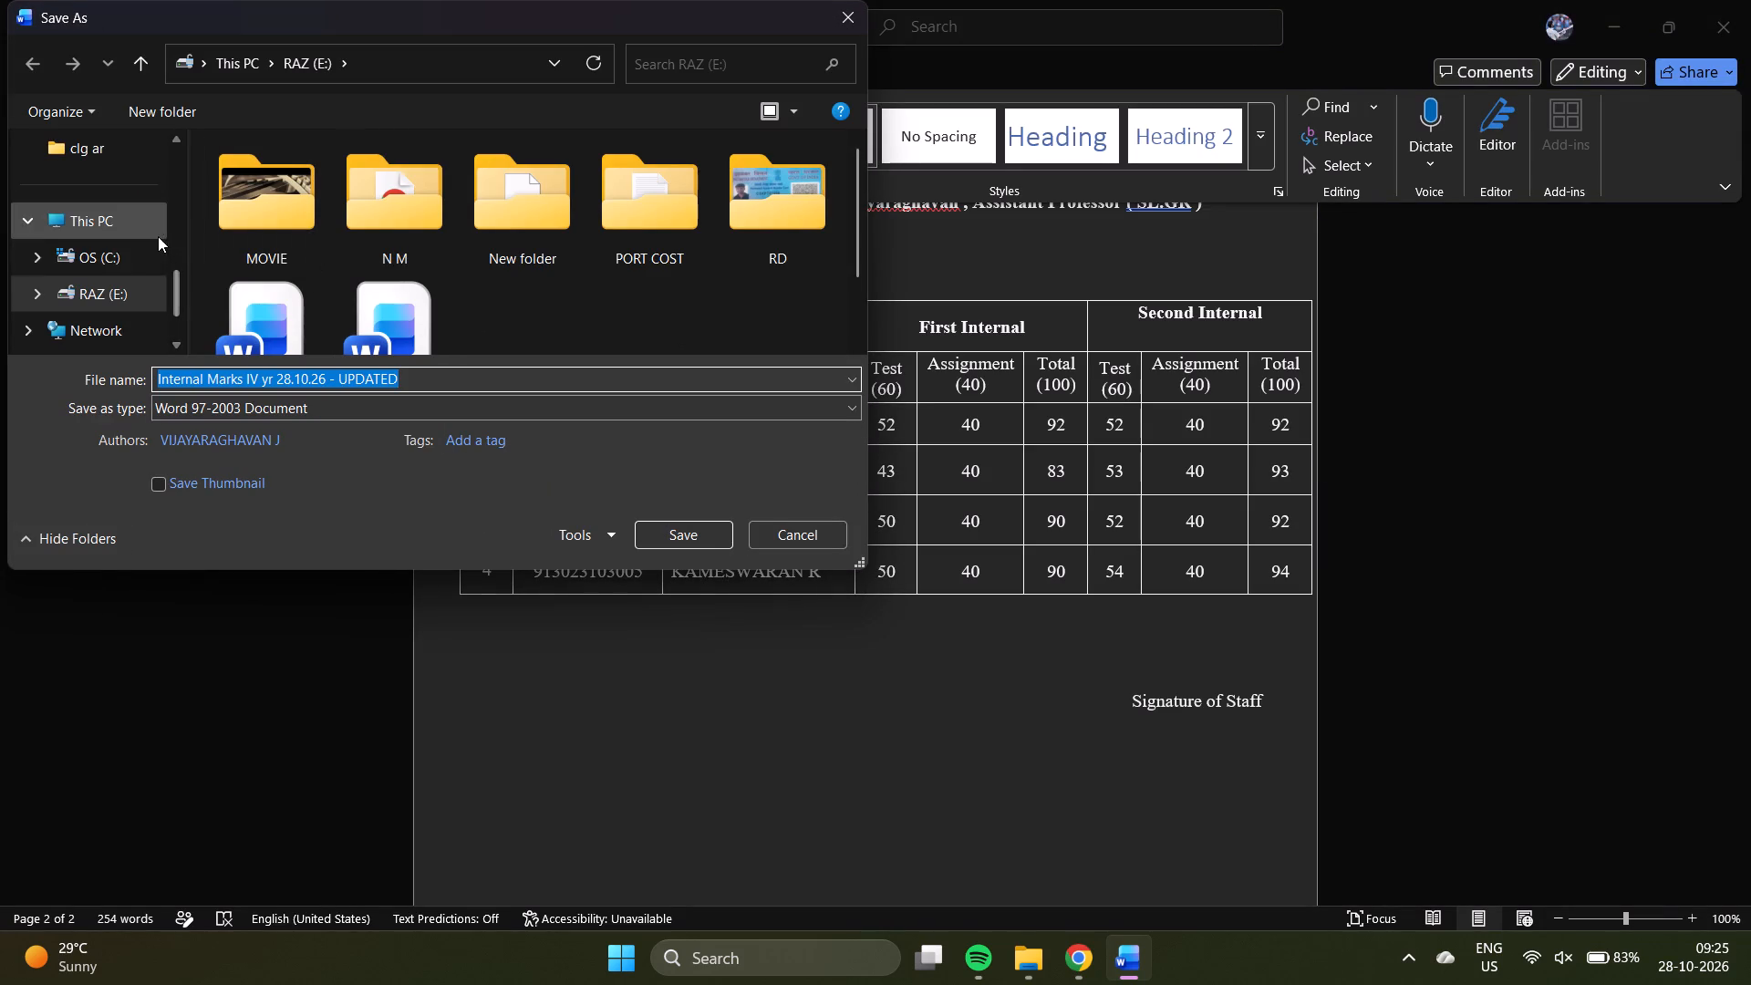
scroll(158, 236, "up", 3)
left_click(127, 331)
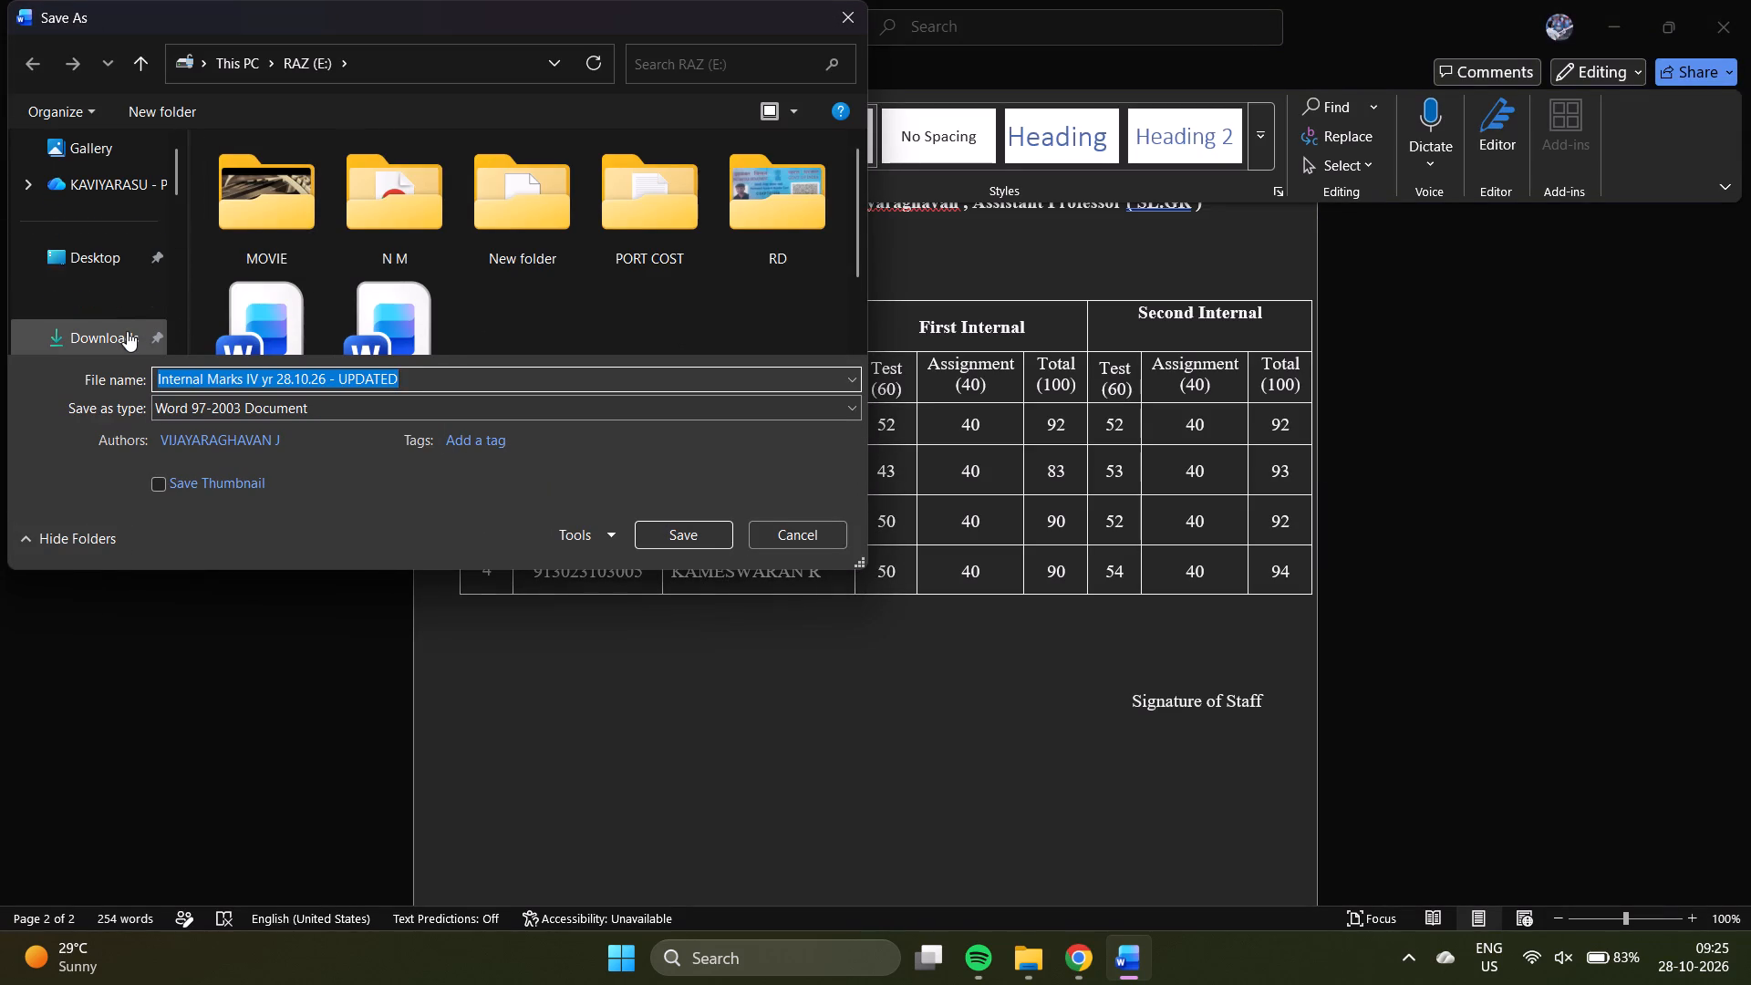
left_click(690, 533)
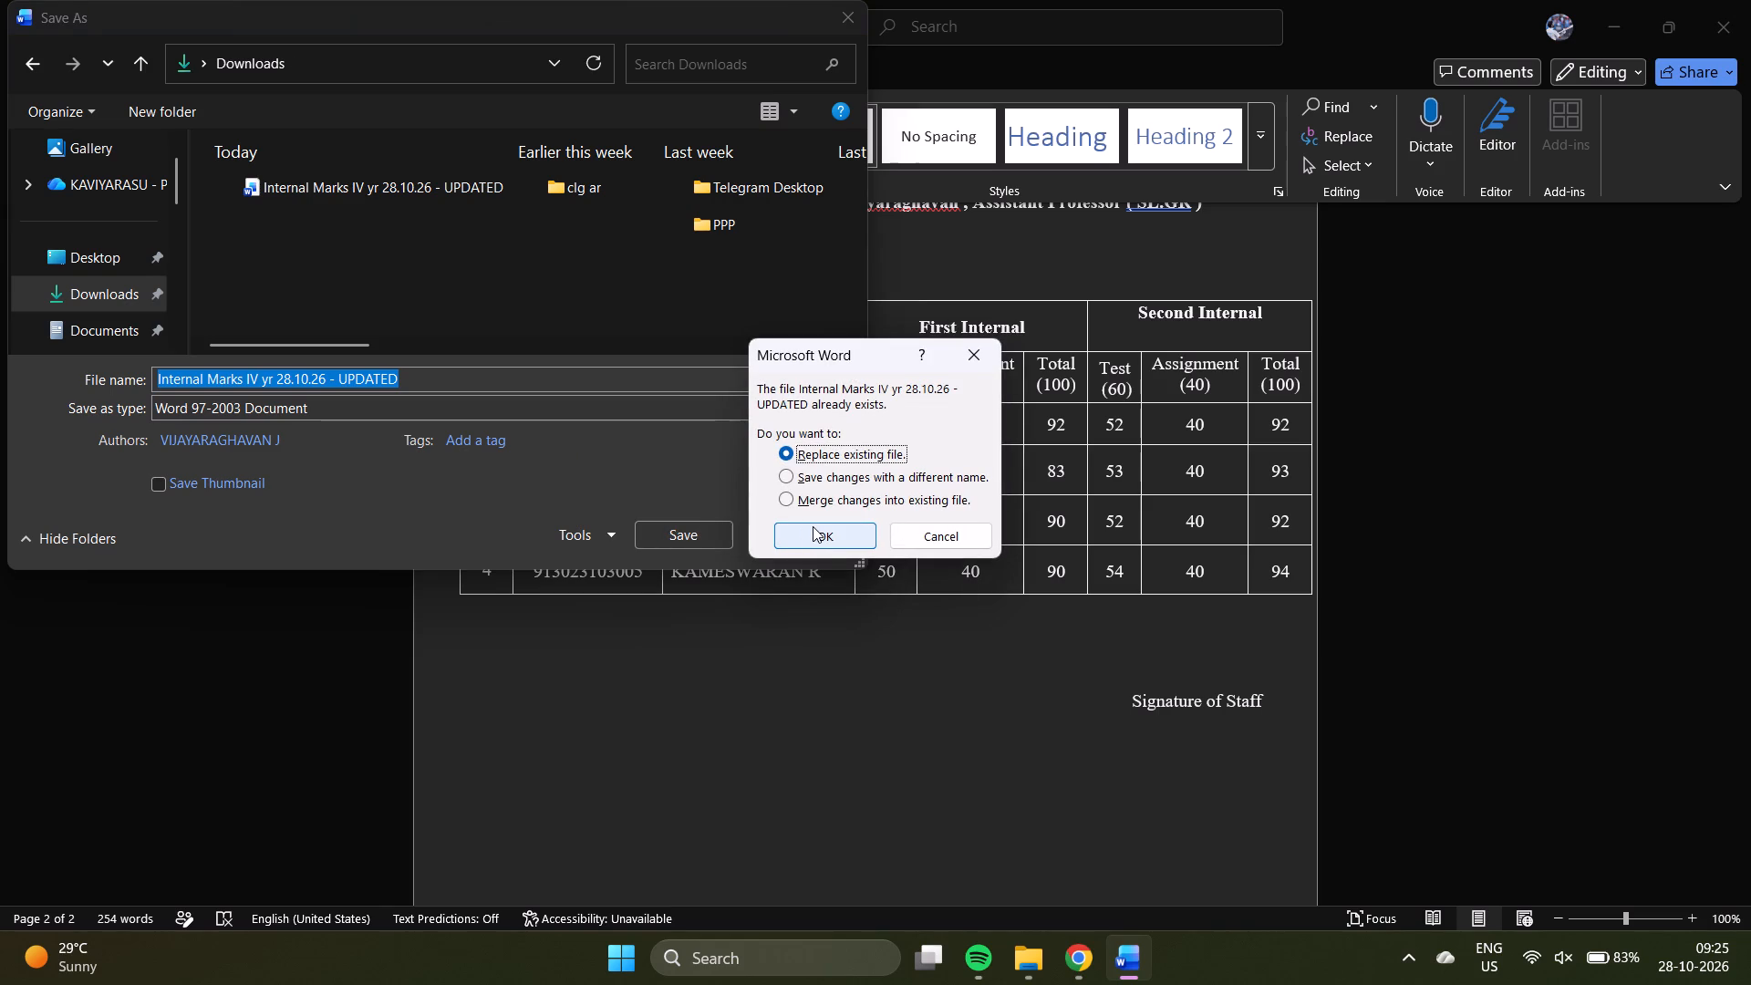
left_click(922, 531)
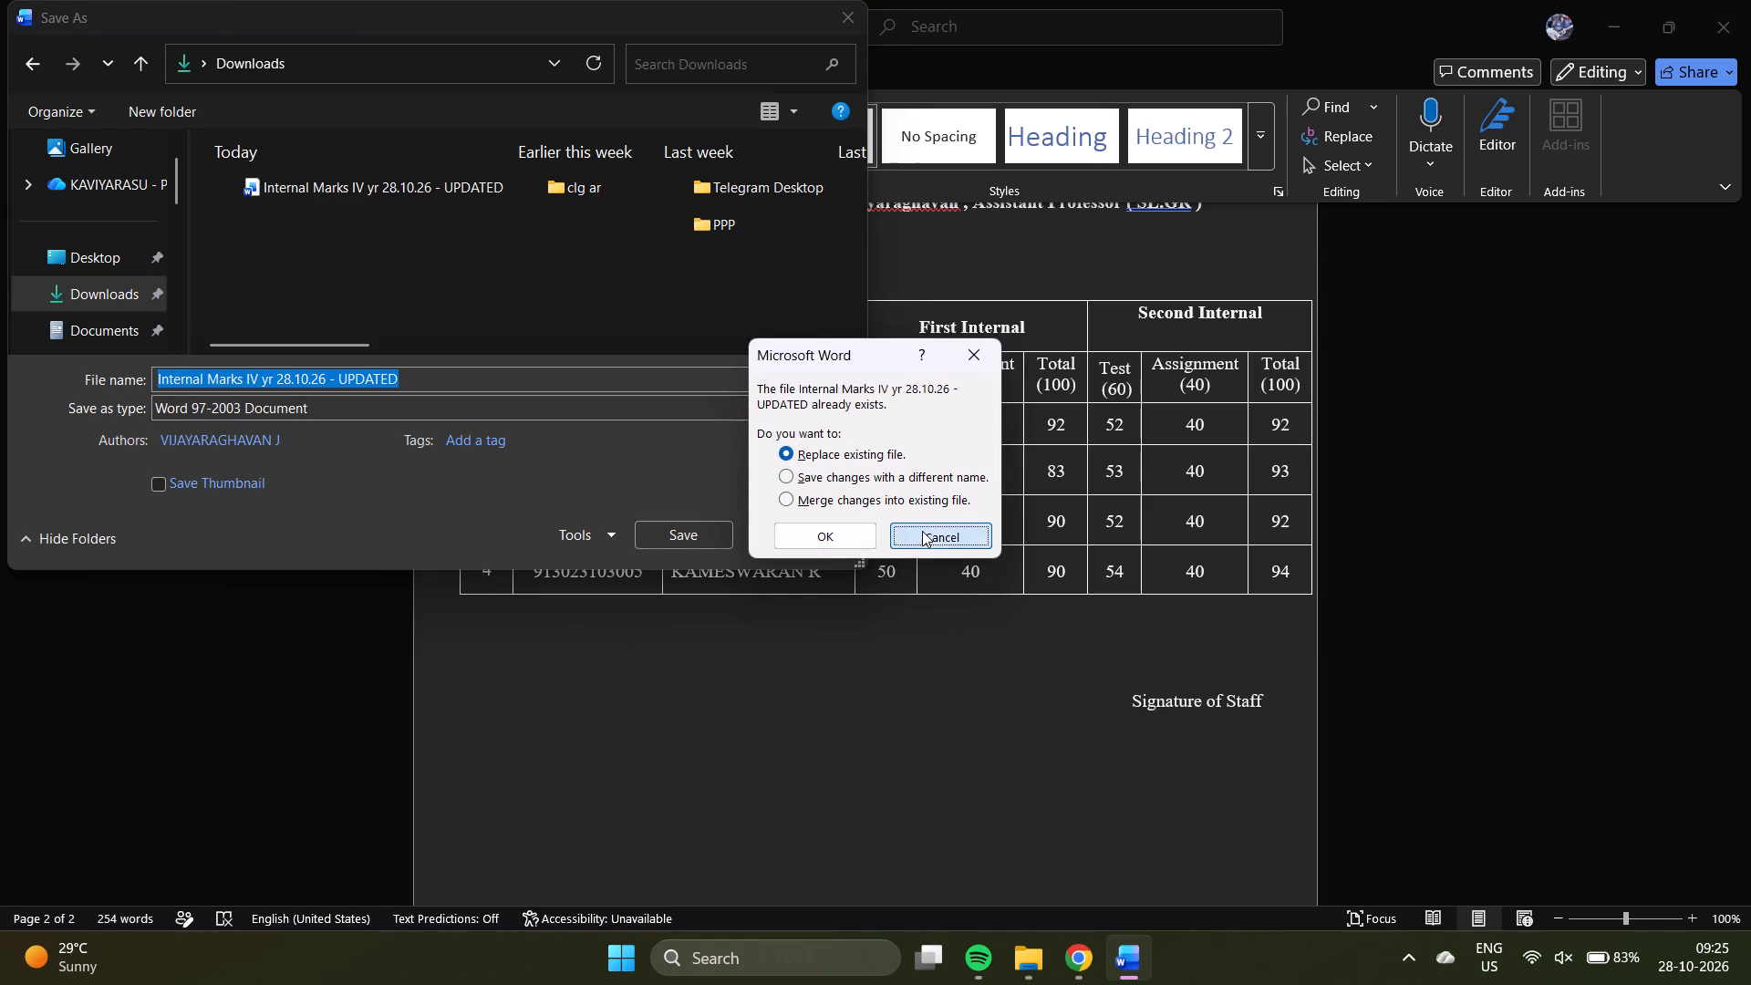
Save the Word 97-2003 copy in the Music folder under the name "Internal Marks IV yr 28.10.26 - UPDATED".
scroll(922, 531, "down", 1)
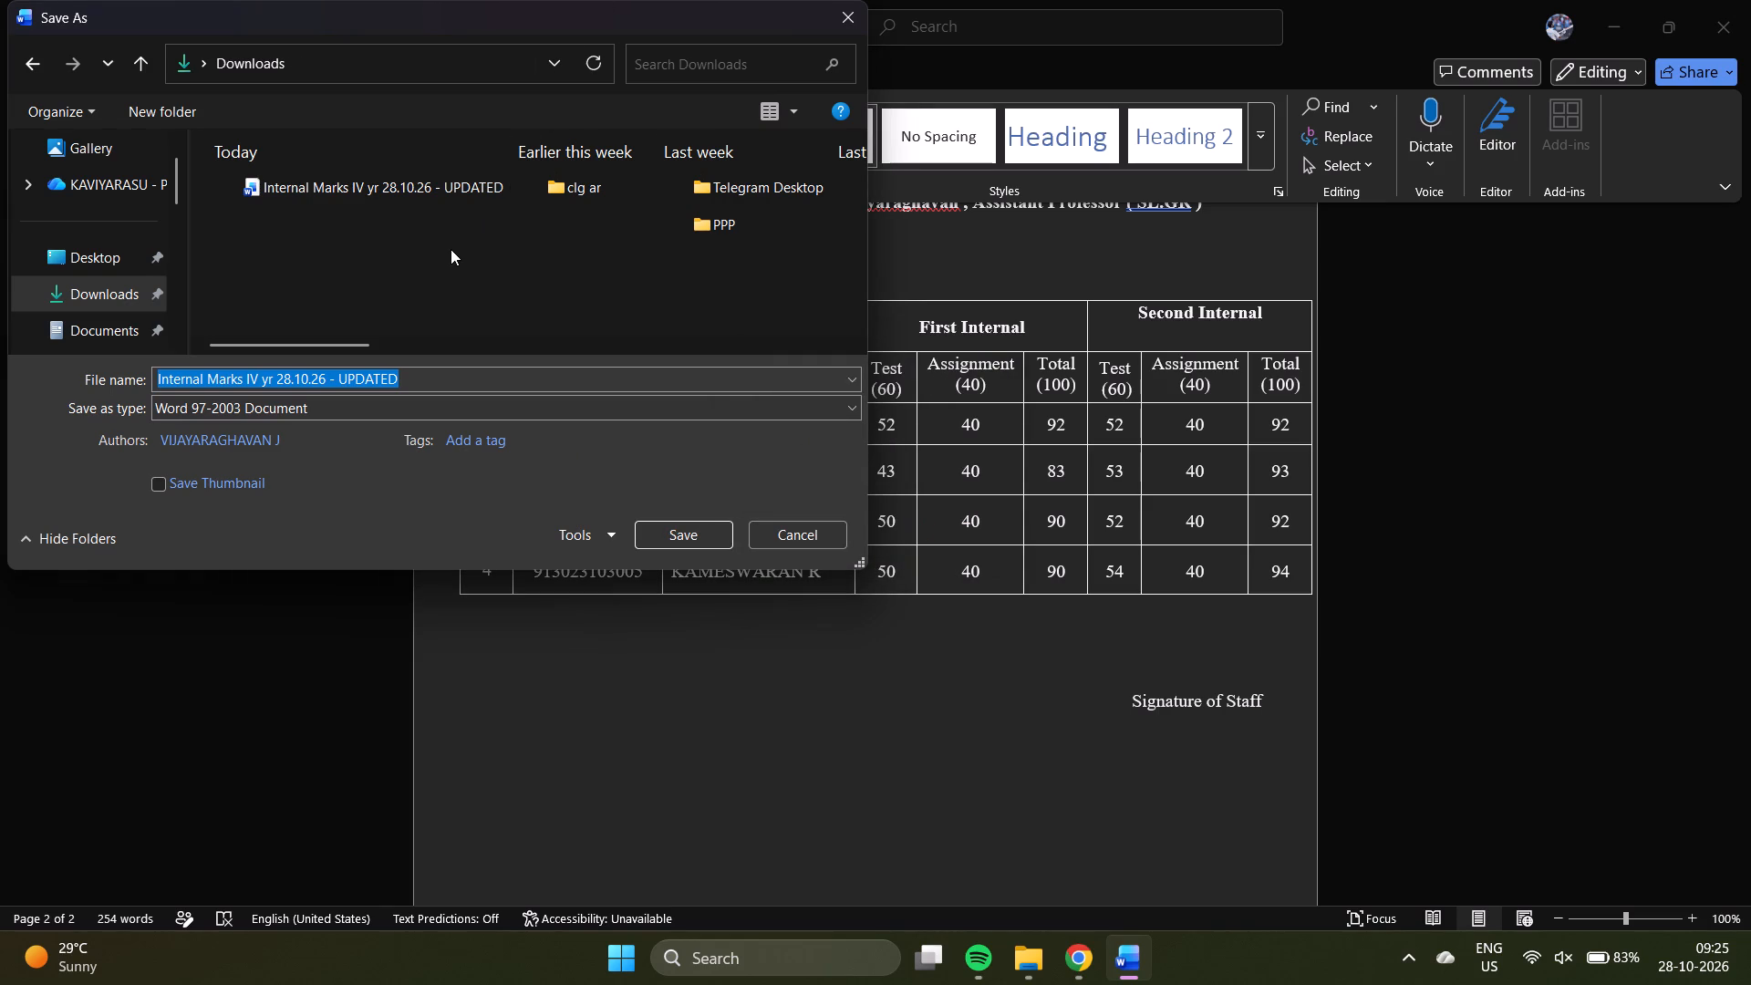
scroll(451, 249, "down", 1)
scroll(49, 286, "down", 1)
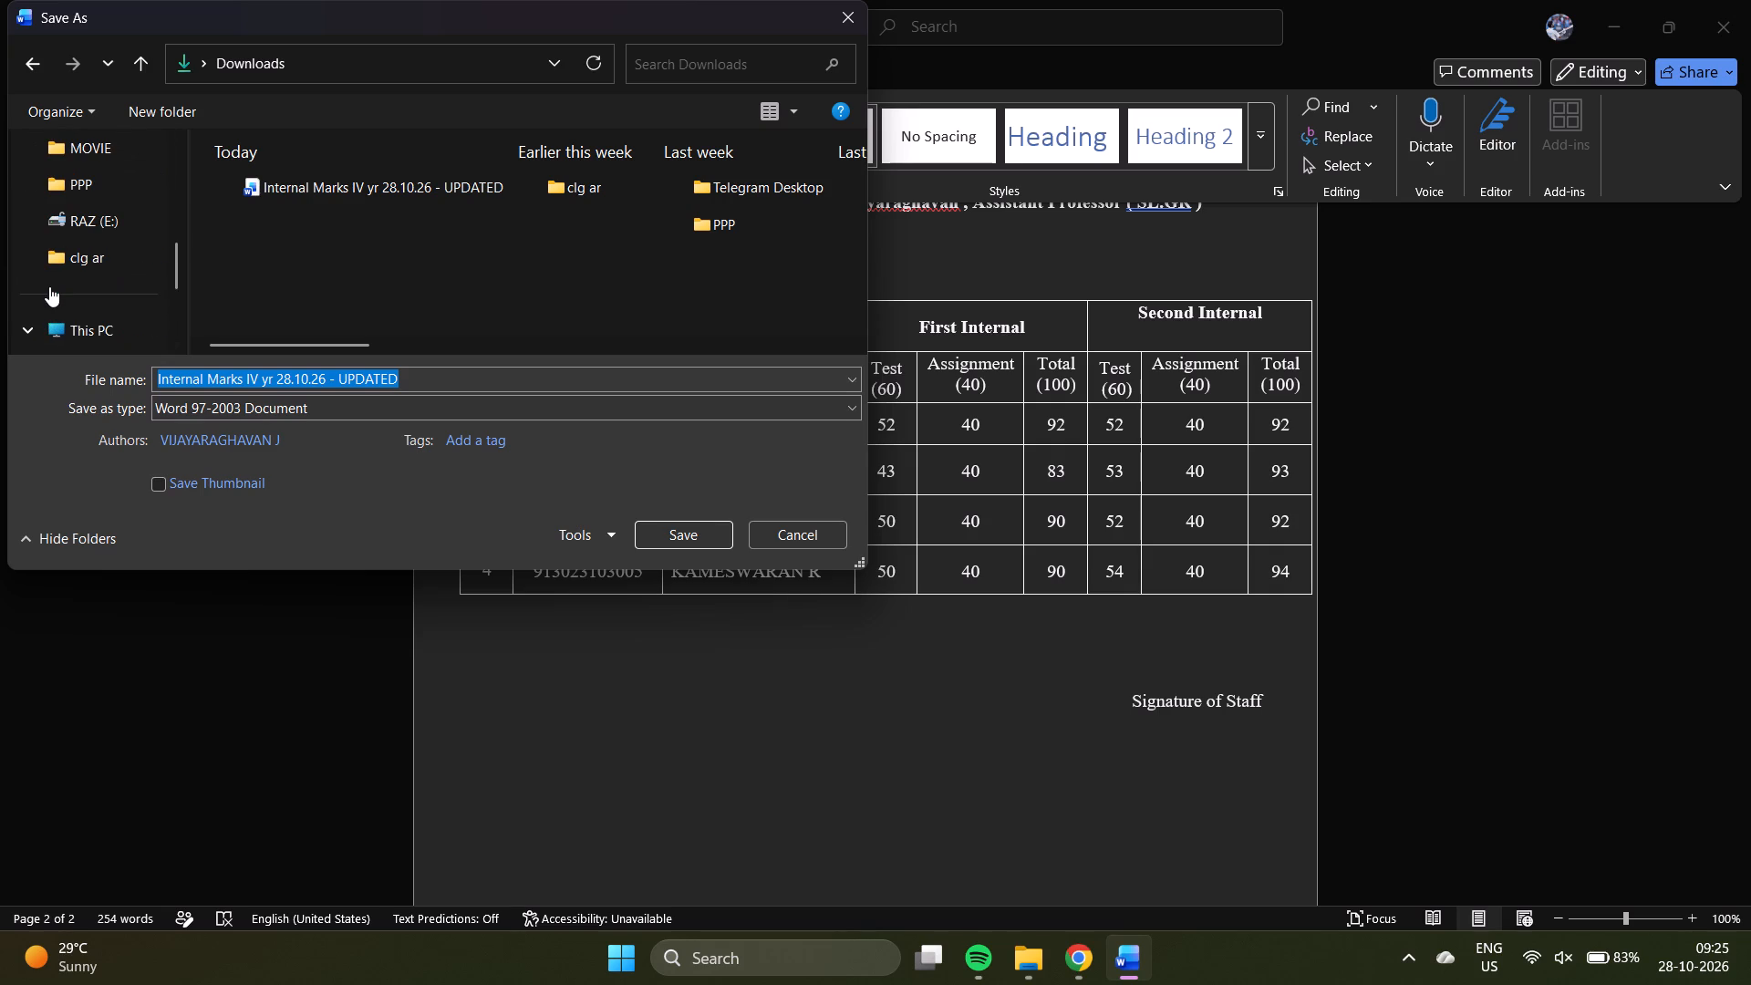
scroll(49, 286, "up", 1)
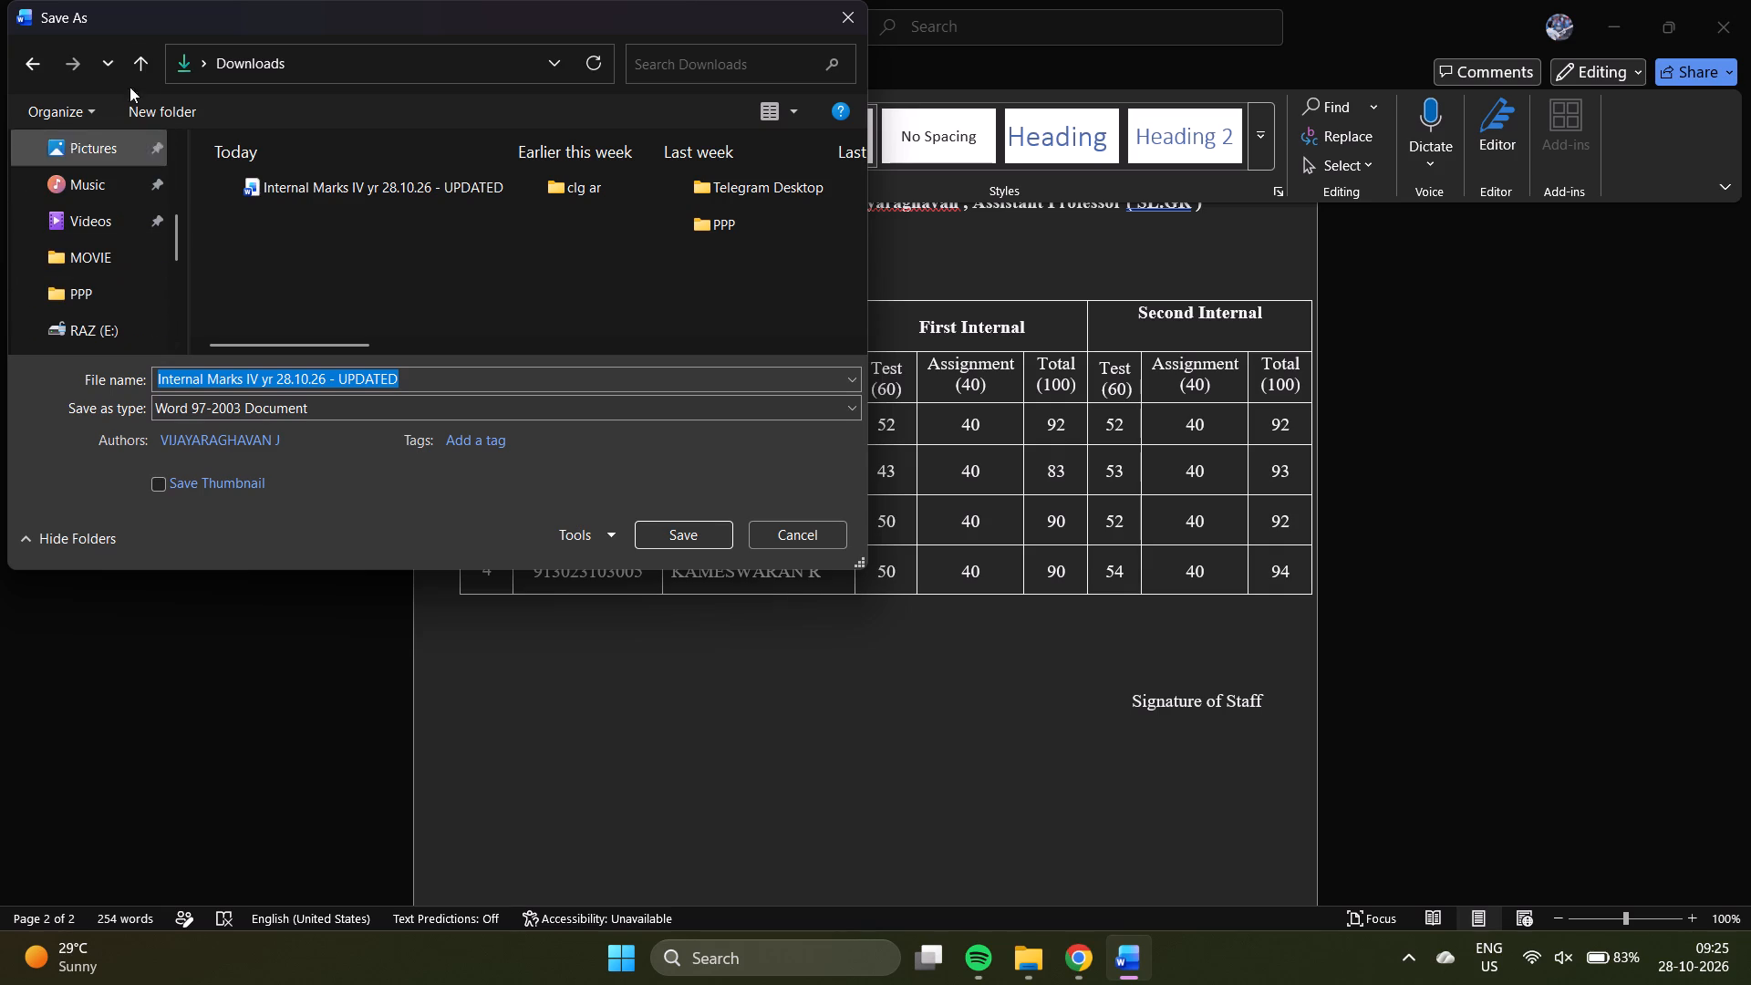
left_click(74, 176)
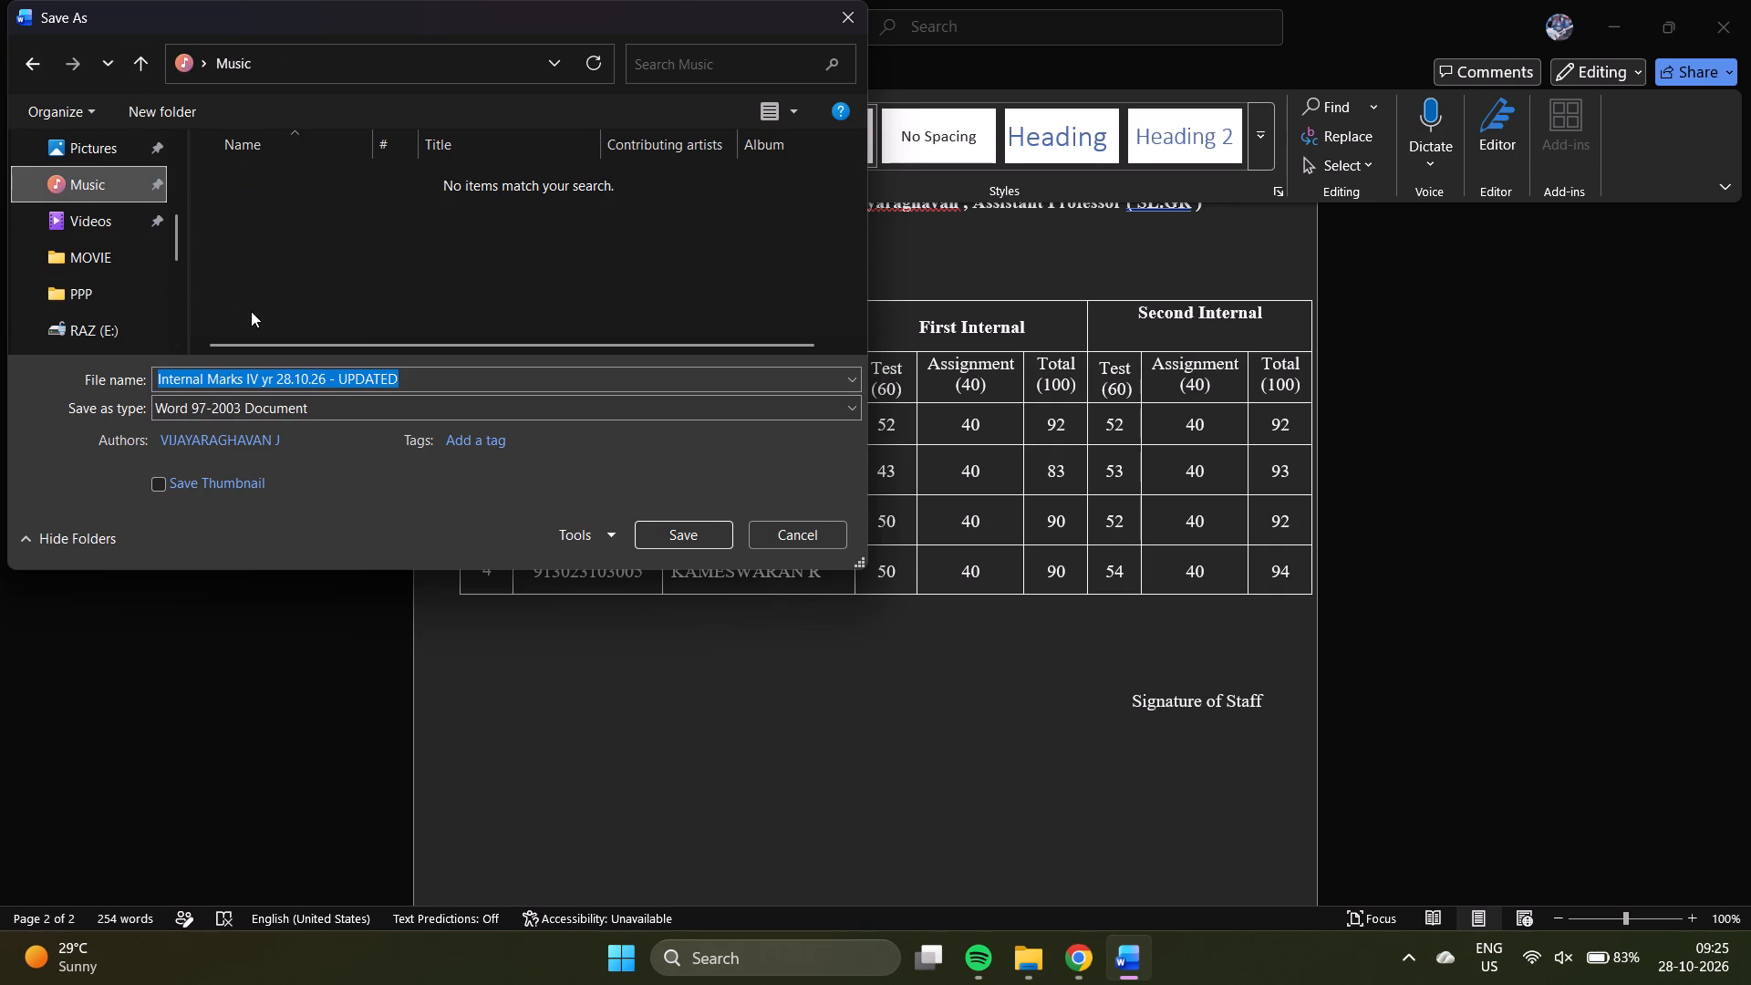
left_click(684, 532)
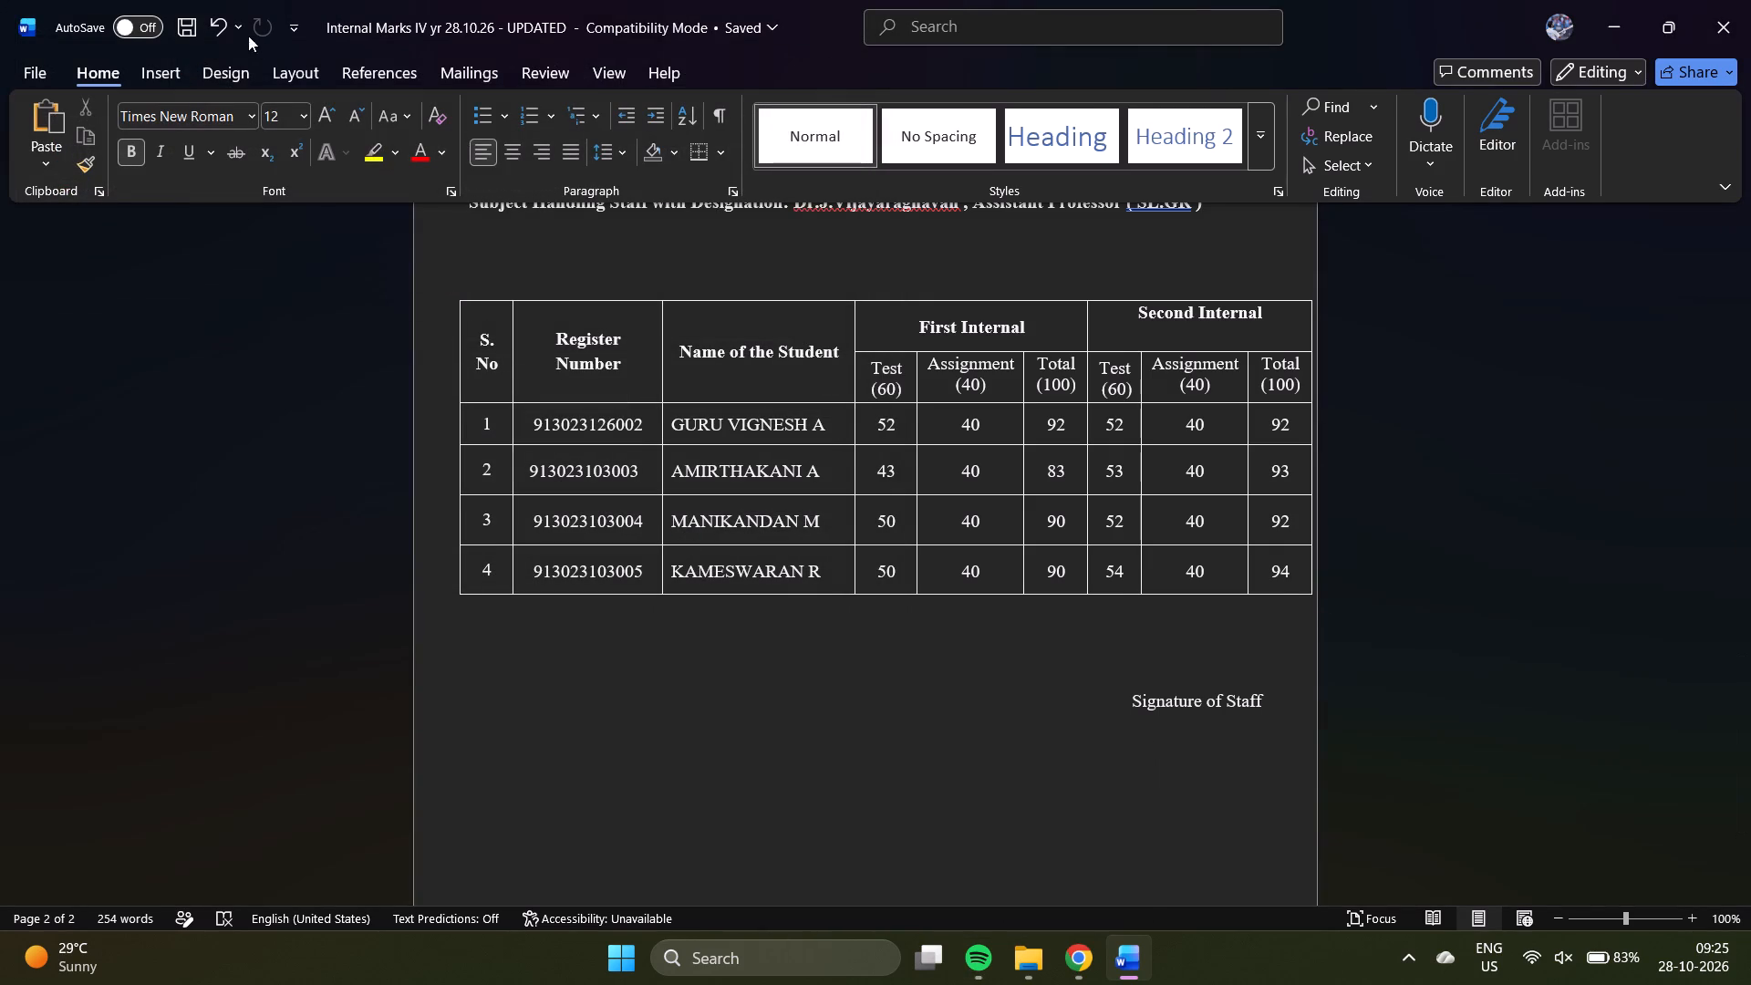
Save the marks document once more and close it.
double_click(172, 11)
left_click(1668, 0)
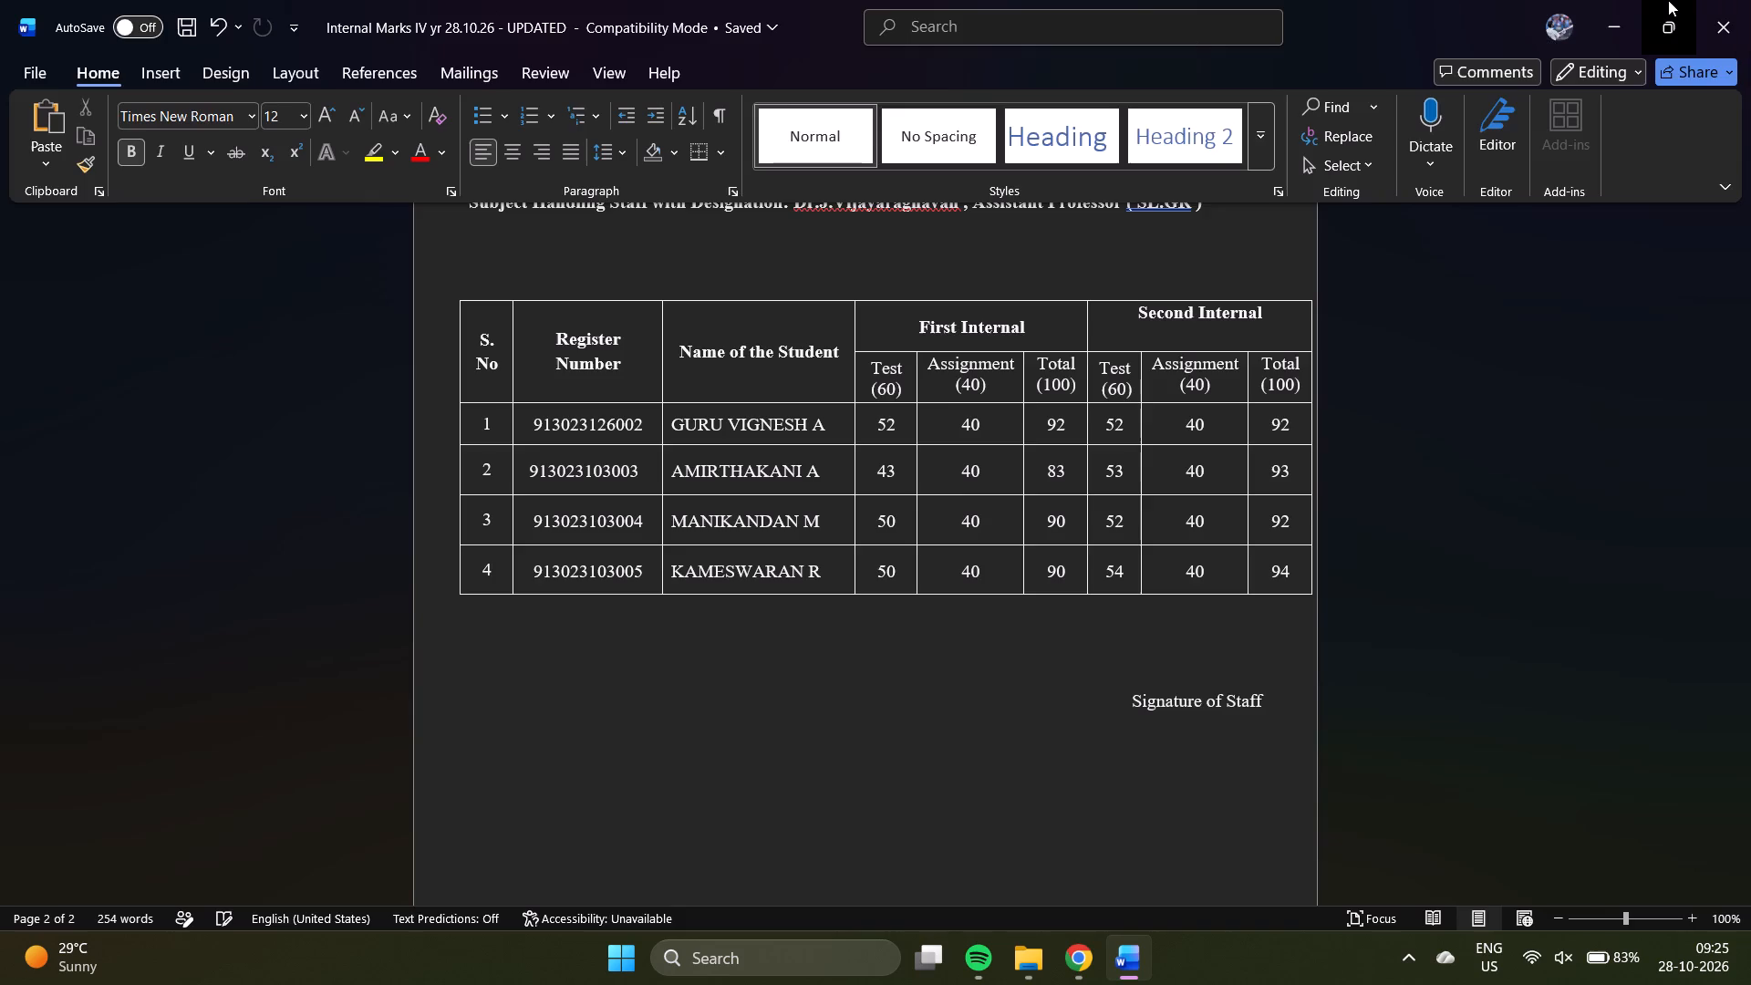
left_click(1414, 526)
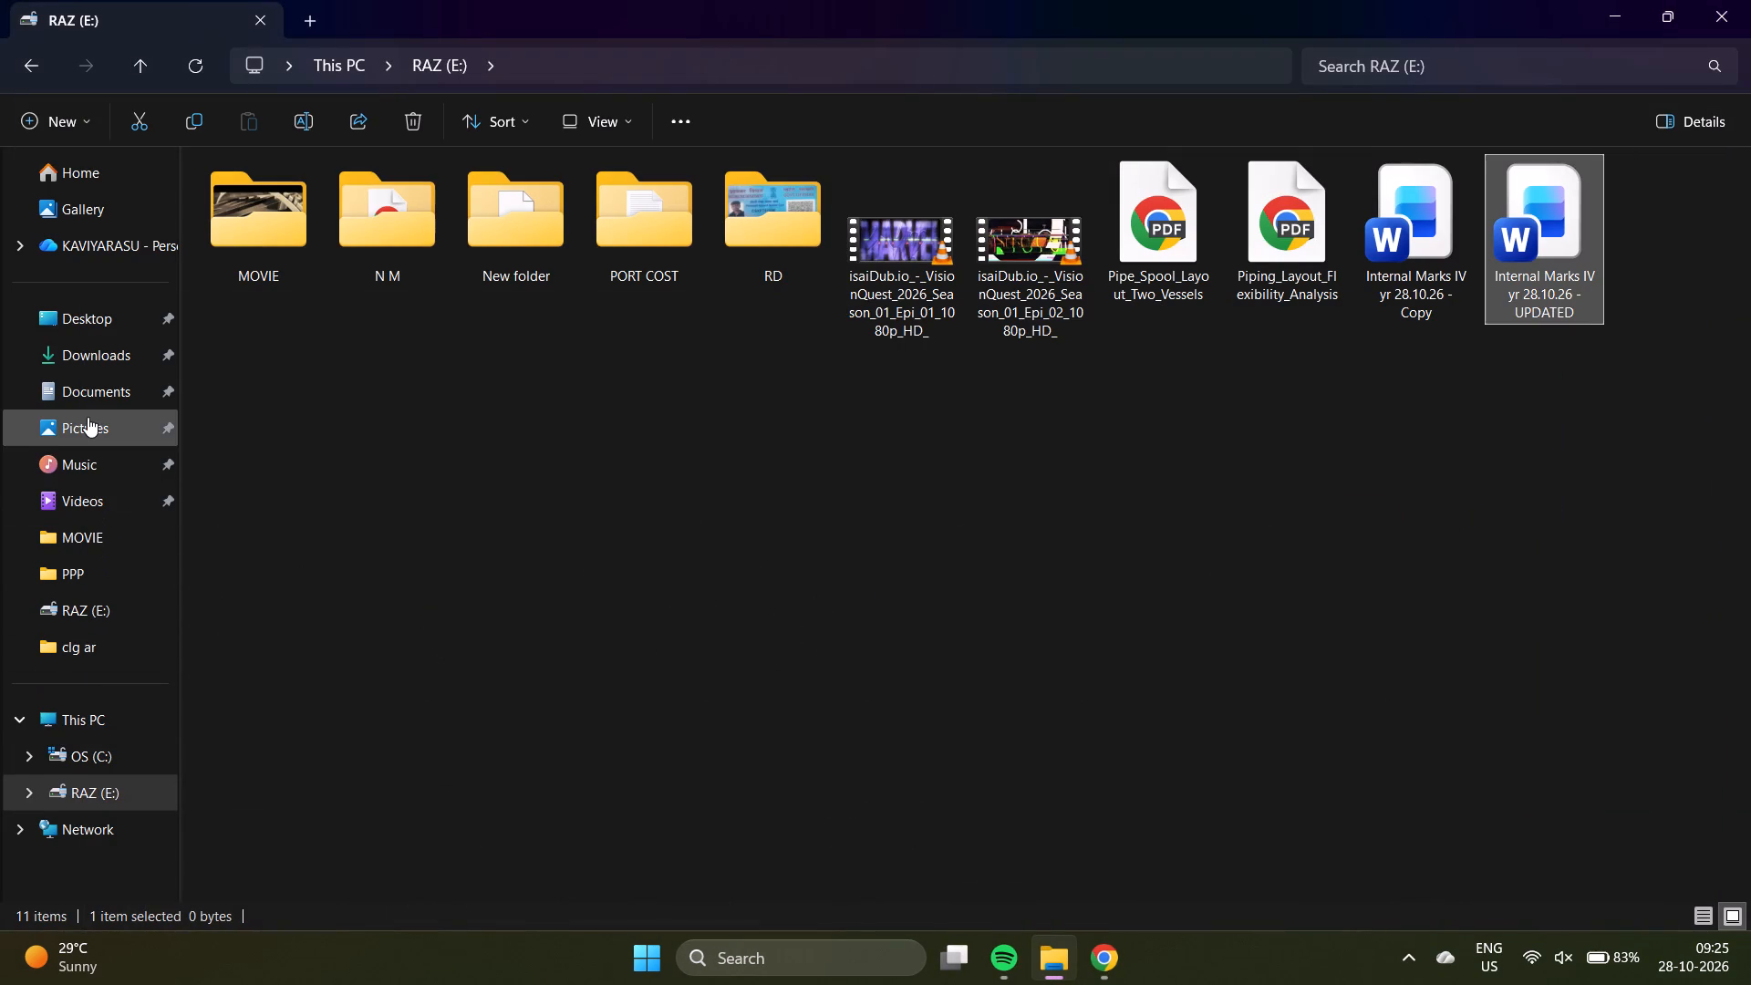
In File Explorer, open "Internal Marks IV yr 28.10.26 - UPDATED" from the Music folder.
left_click(72, 457)
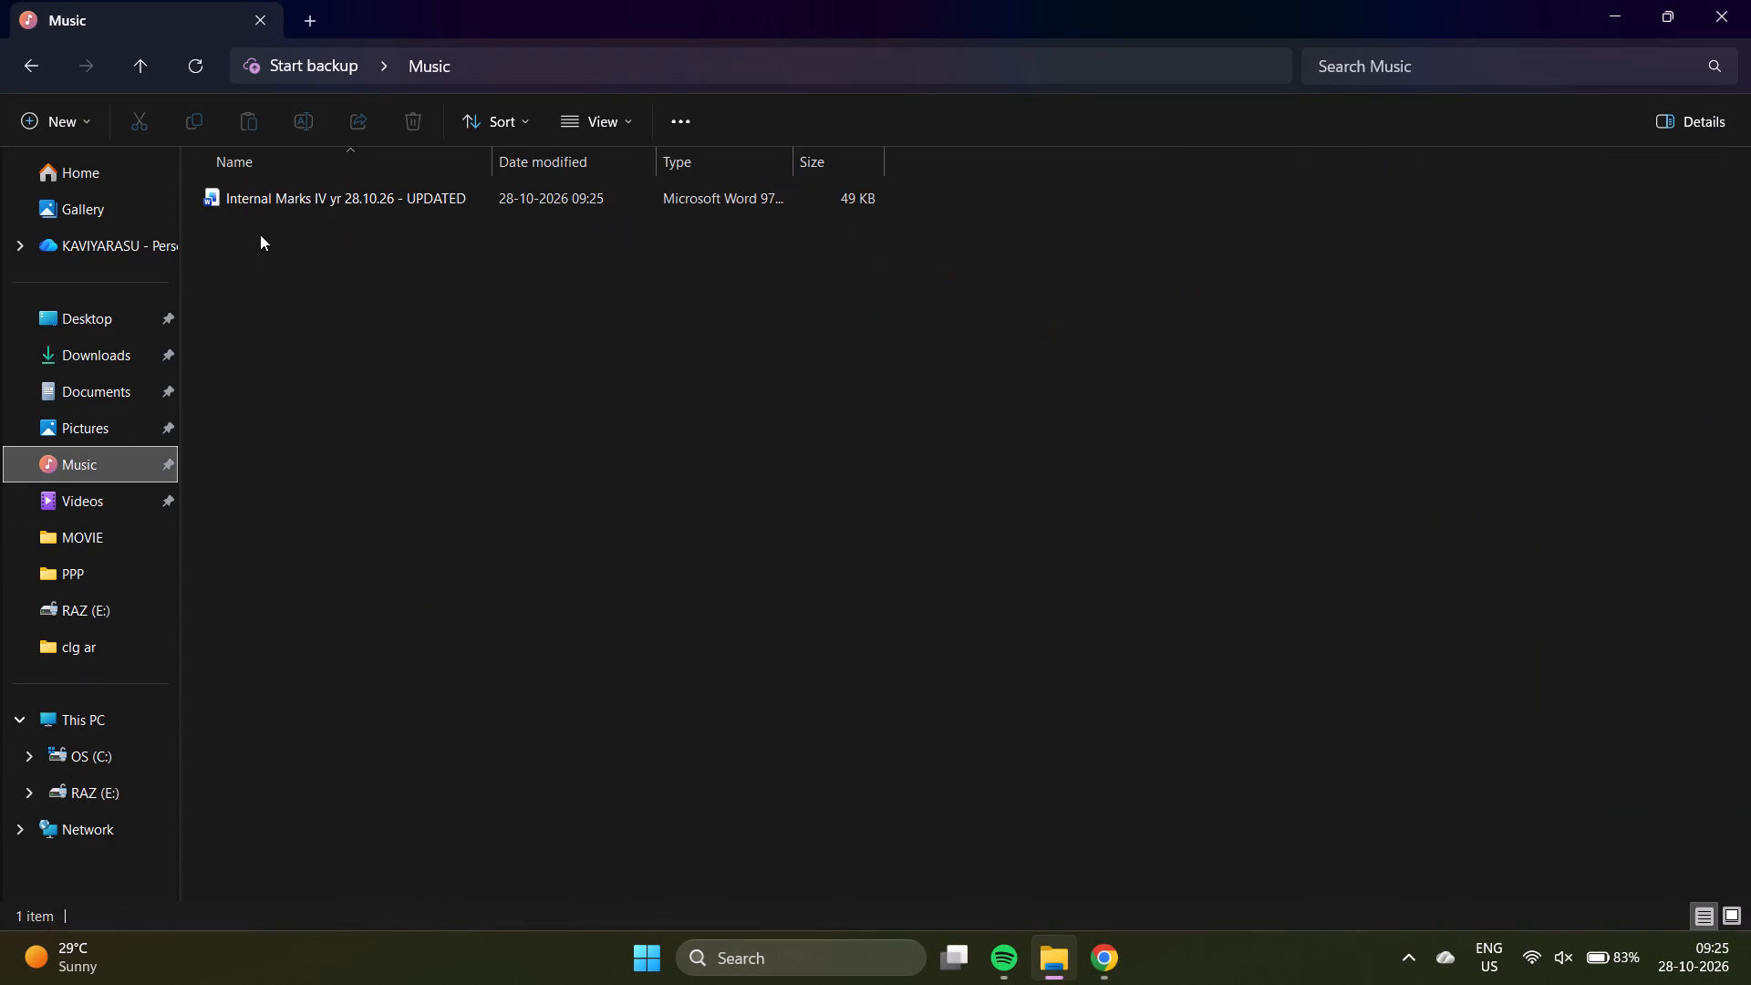
double_click(286, 192)
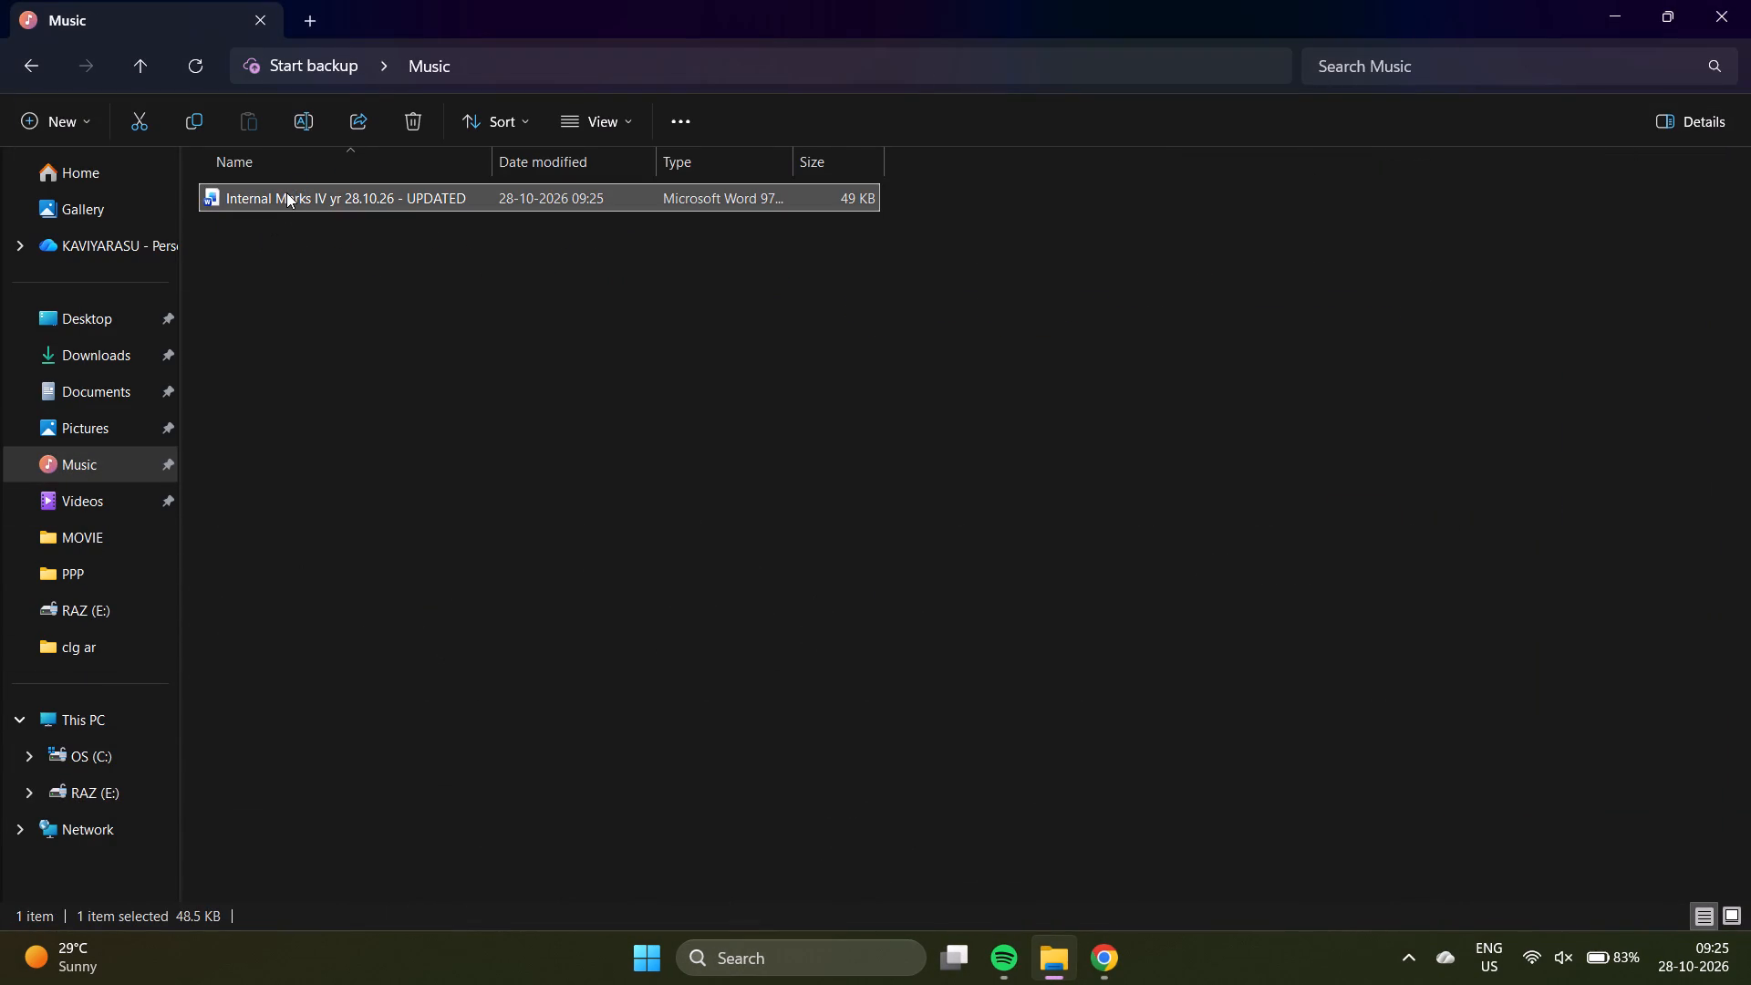